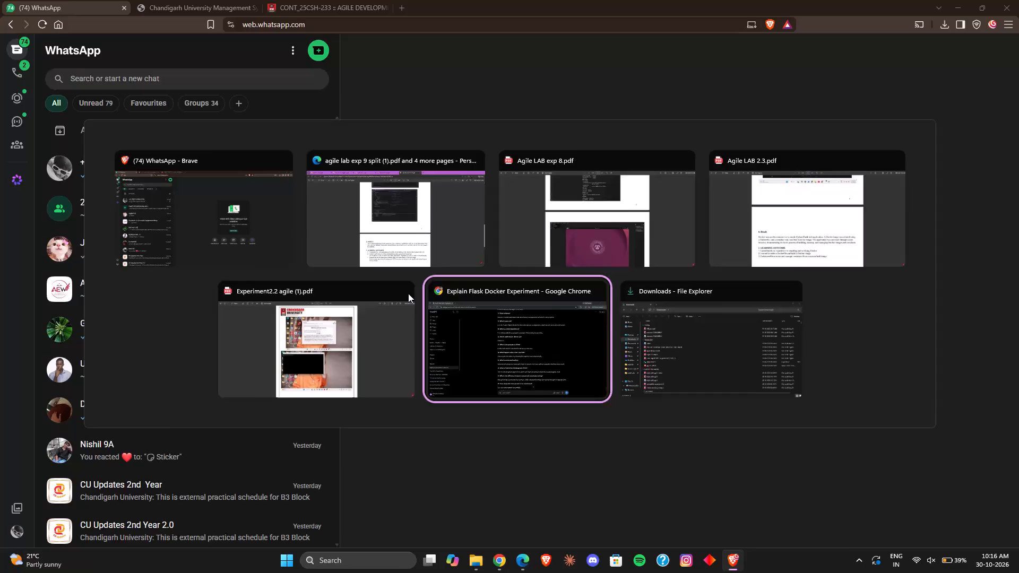
Switch to the Downloads folder in File Explorer and open the "adsa exp 5" Word document.
key("alt+Tab")
key("Down")
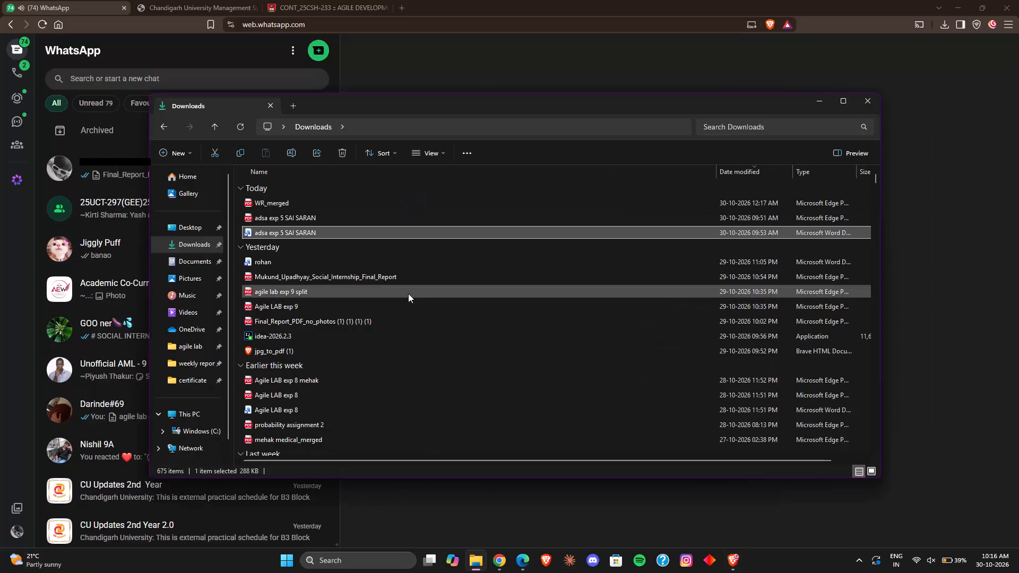
key("Return")
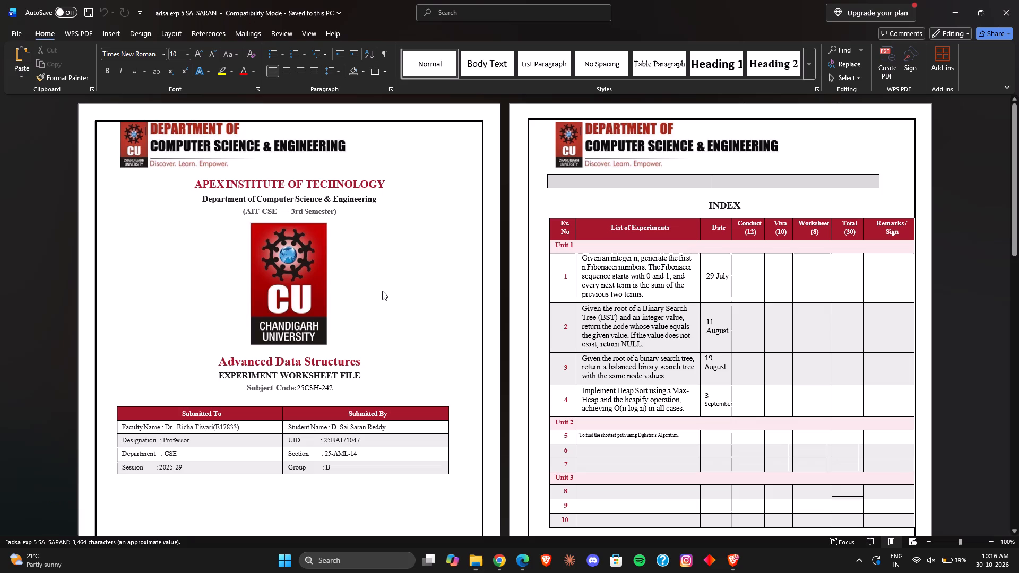
Look through the Advanced Data Structures worksheet, examining the cover page, experiment index, and Experiment 5 theory and code screenshots.
scroll(382, 291, "down", 2)
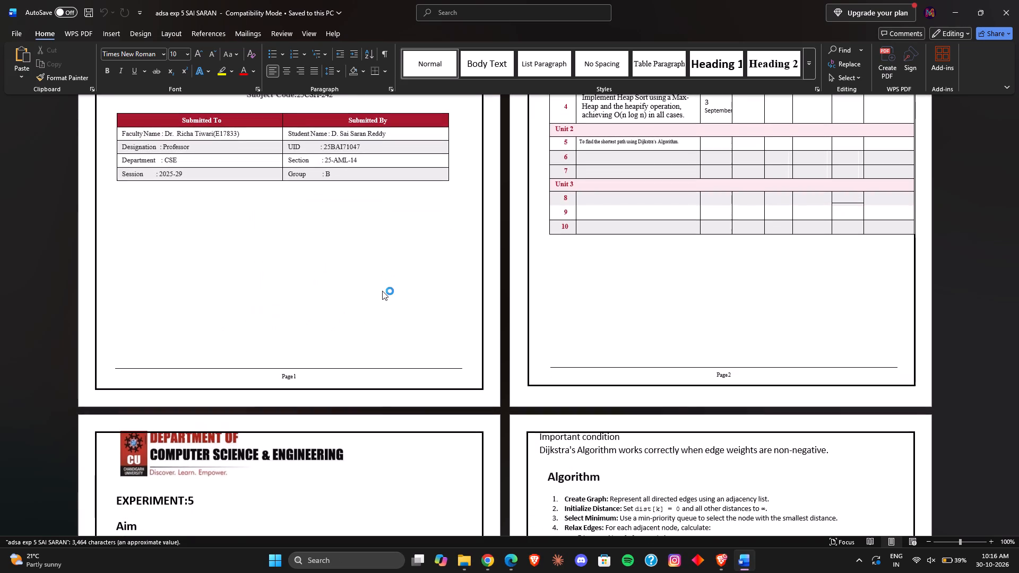
scroll(382, 291, "up", 3)
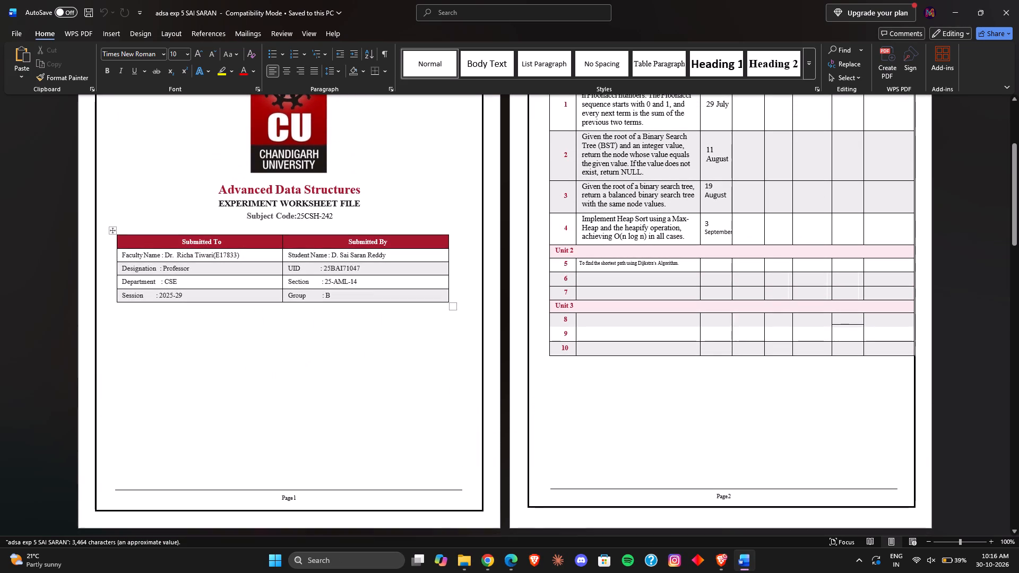
scroll(262, 250, "up", 2)
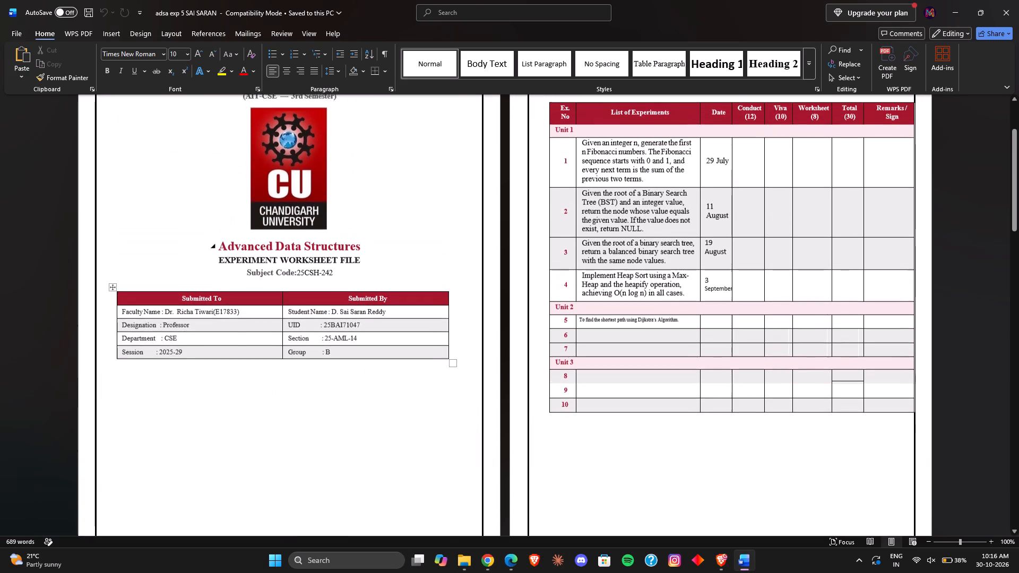
scroll(262, 250, "up", 3)
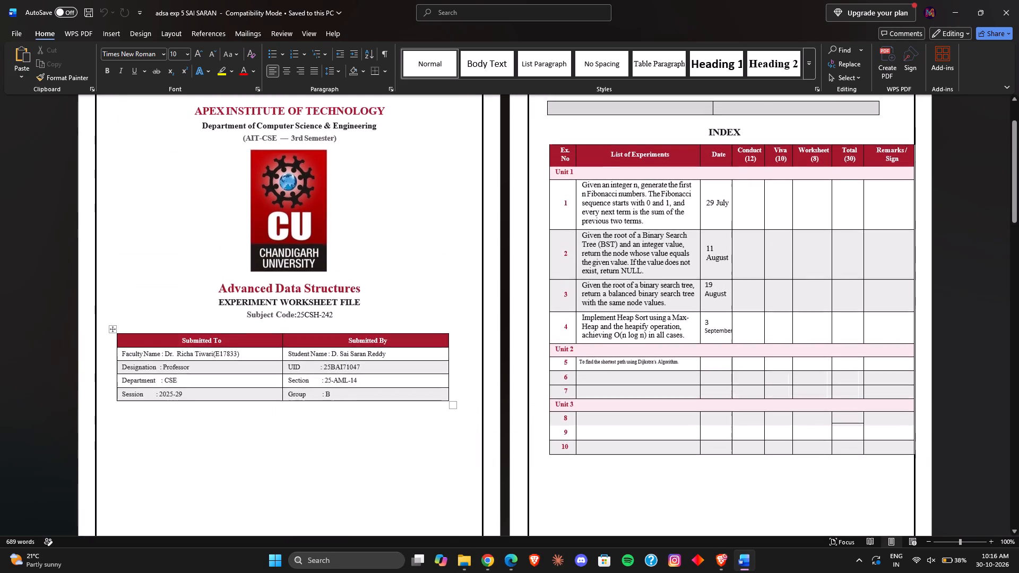
scroll(262, 250, "up", 1)
scroll(262, 250, "down", 1)
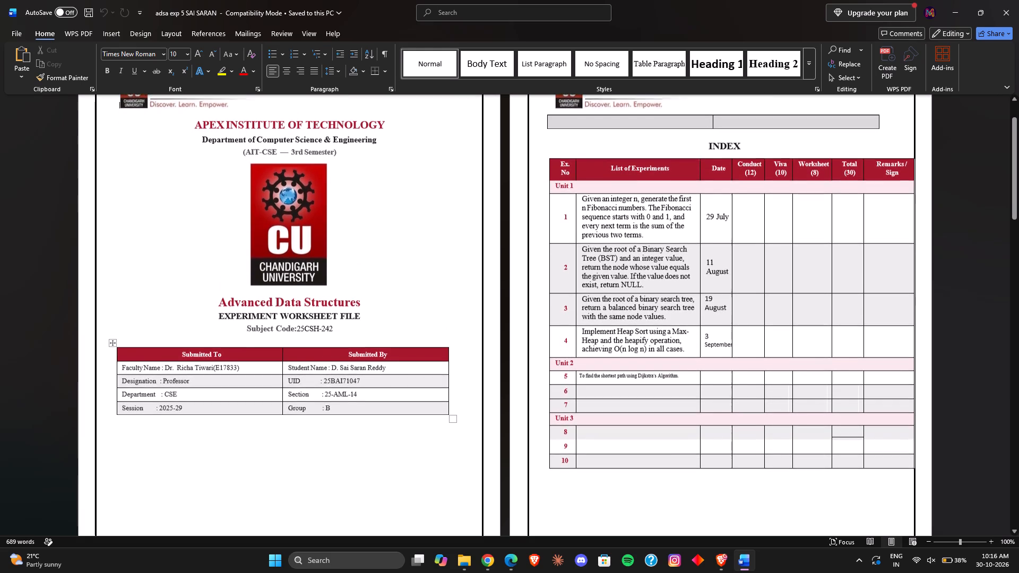
scroll(262, 250, "down", 13)
scroll(262, 250, "up", 17)
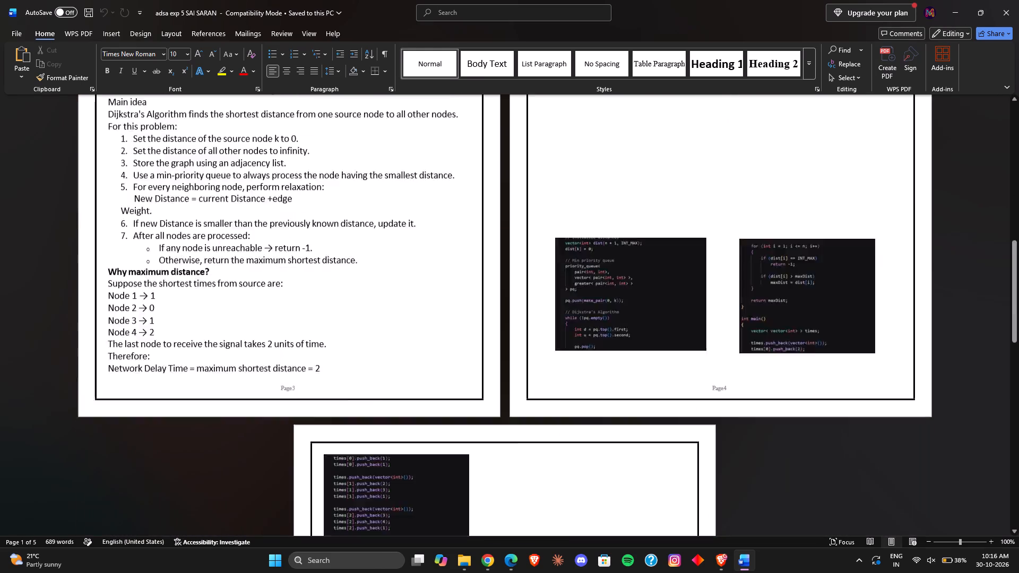
Begin the experiment 6 title cell in the worksheet's index table with two blank spaces.
scroll(666, 405, "down", 1)
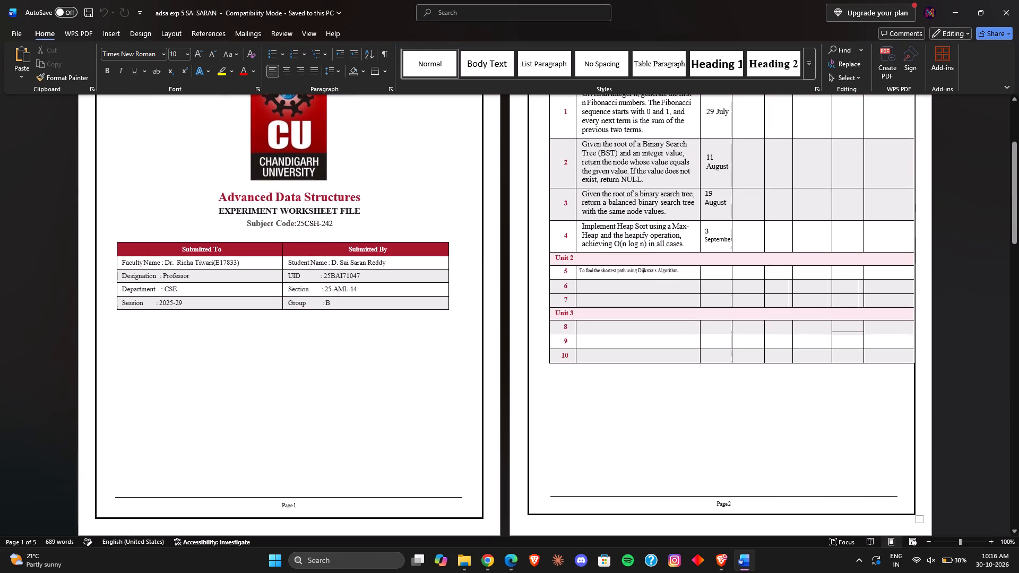
left_click(581, 287)
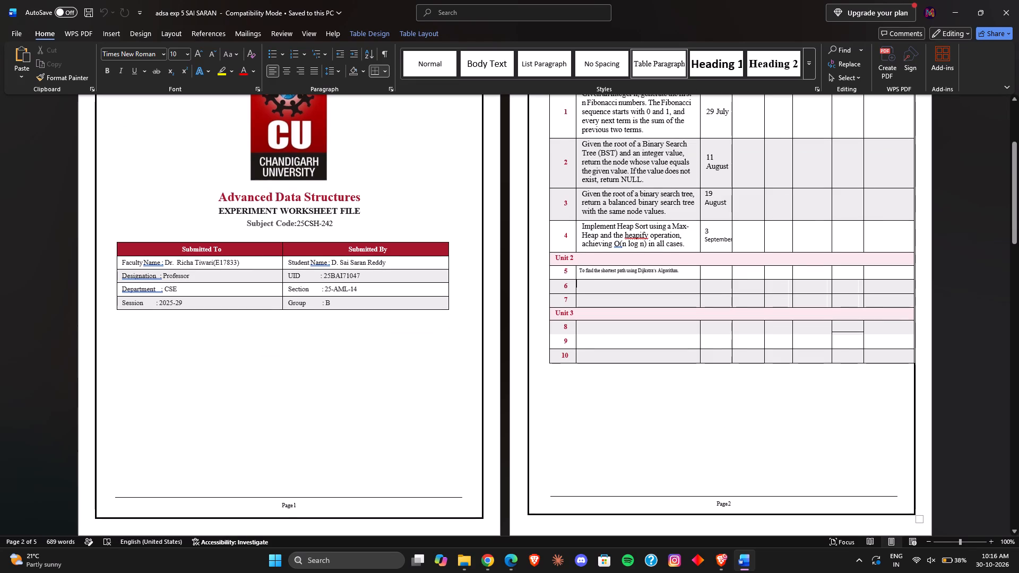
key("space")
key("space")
Switch to the Downloads folder in File Explorer.
key("alt+Tab")
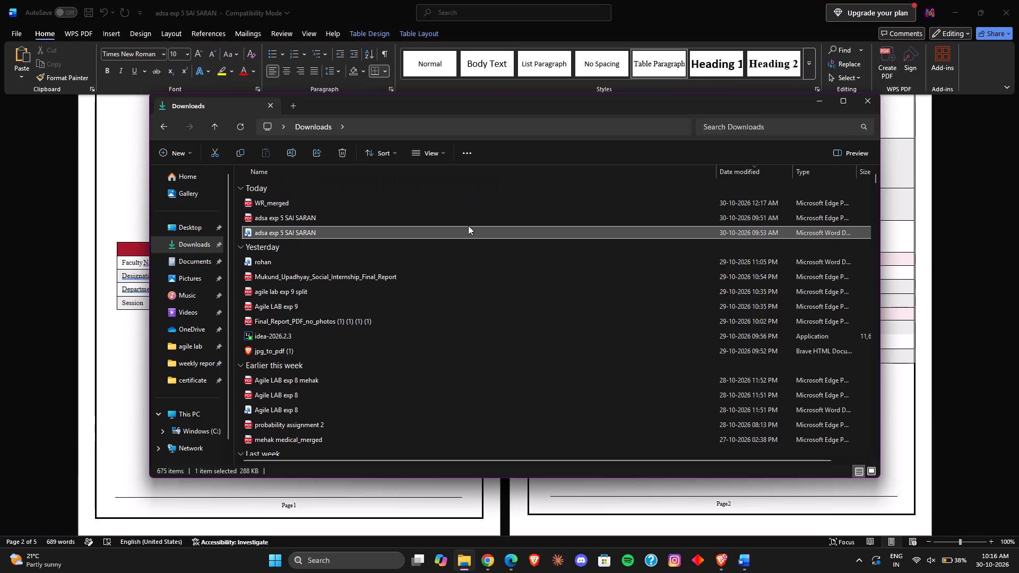
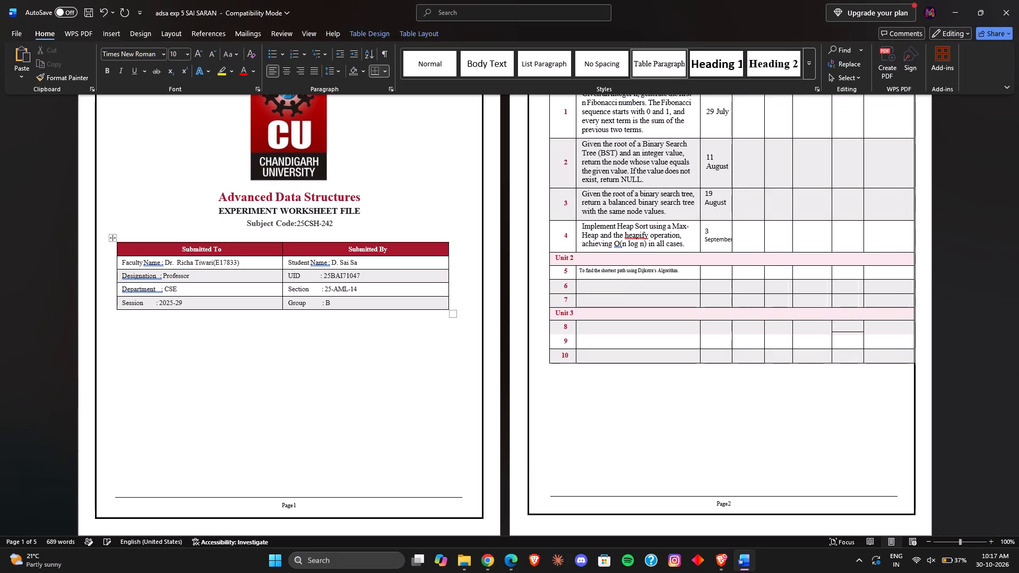
Replace the student name in the cover page's Submitted By column with the new student's full name.
key("BackSpace")
key("BackSpace")
key("BackSpace")
key("BackSpace")
key("BackSpace")
key("BackSpace")
key("BackSpace")
key("BackSpace")
key("BackSpace")
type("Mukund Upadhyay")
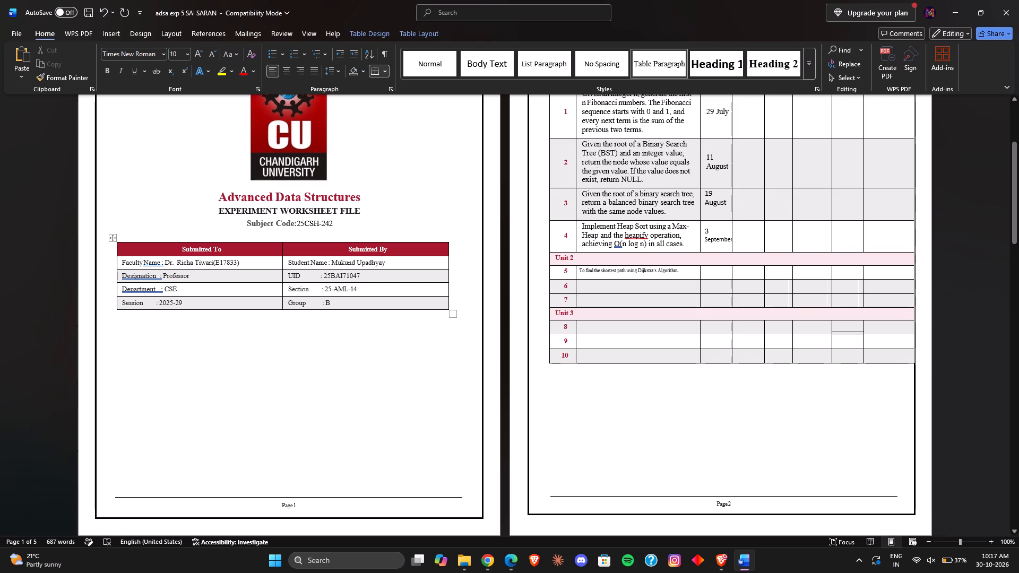
Replace the ending of the UID in the Submitted By column to match the new student's ID number.
left_click(403, 272)
key("BackSpace")
key("BackSpace")
key("BackSpace")
key("BackSpace")
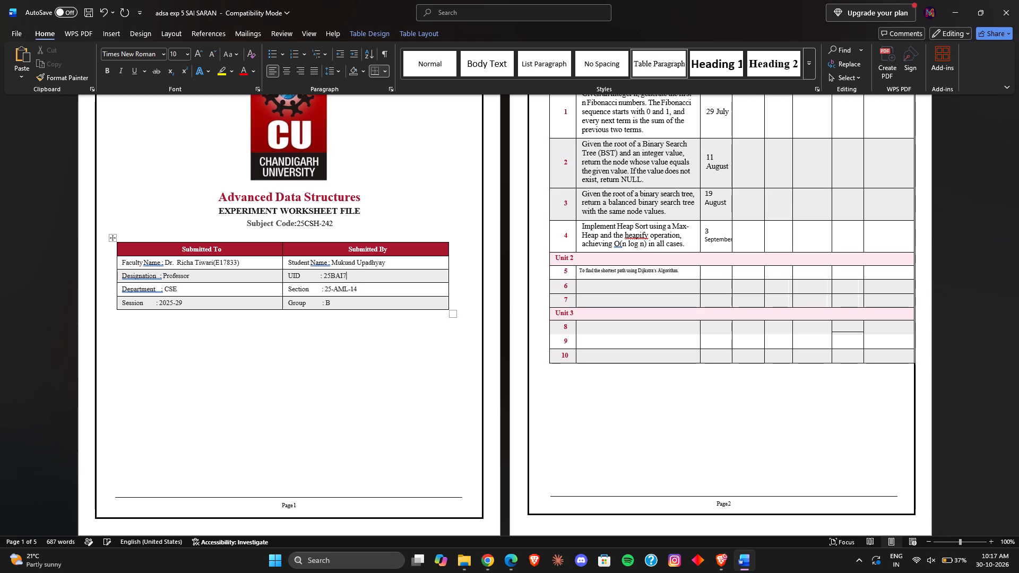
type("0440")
Set the section to 25-AML-9 and the group to A in the cover page's Submitted By column.
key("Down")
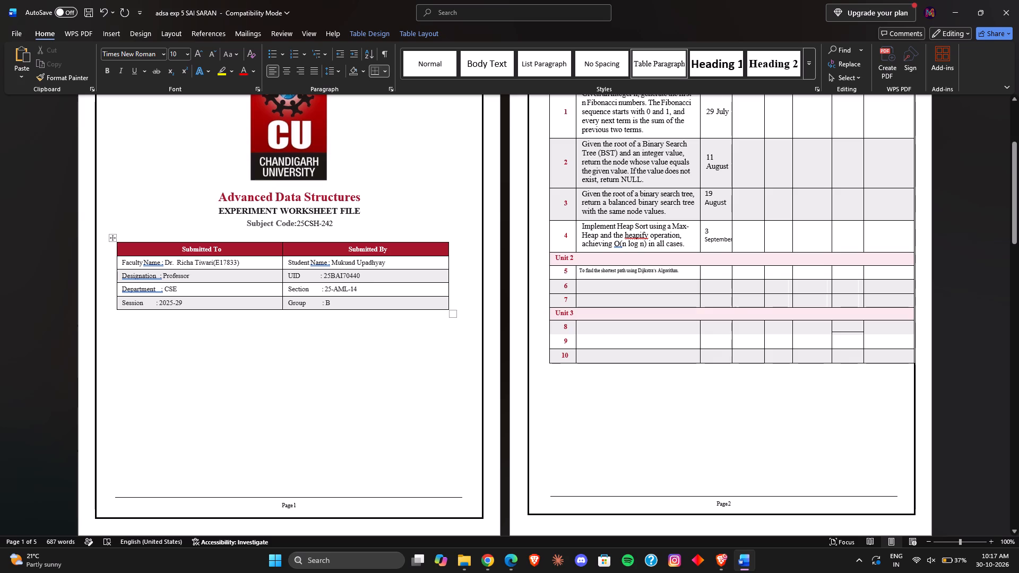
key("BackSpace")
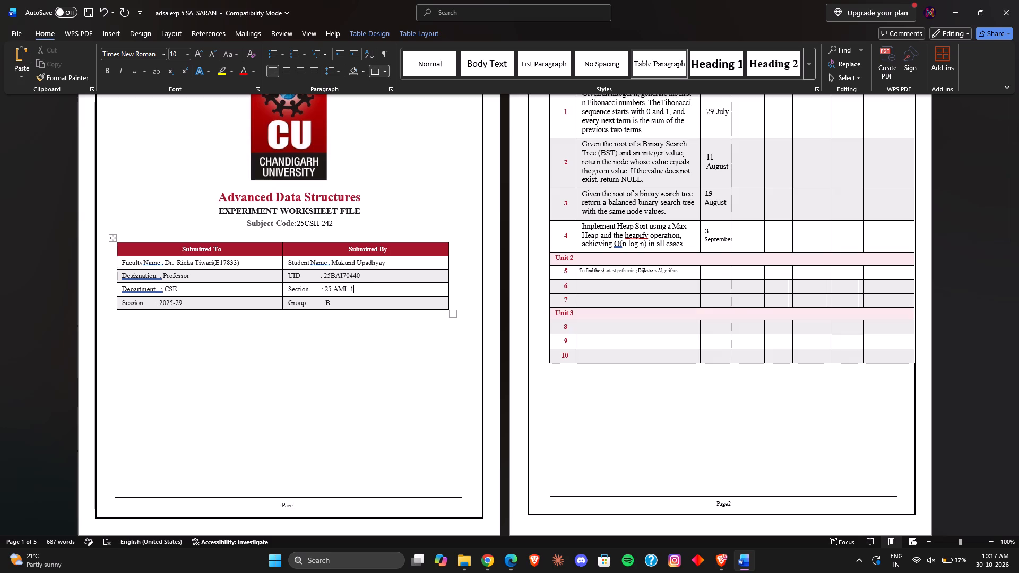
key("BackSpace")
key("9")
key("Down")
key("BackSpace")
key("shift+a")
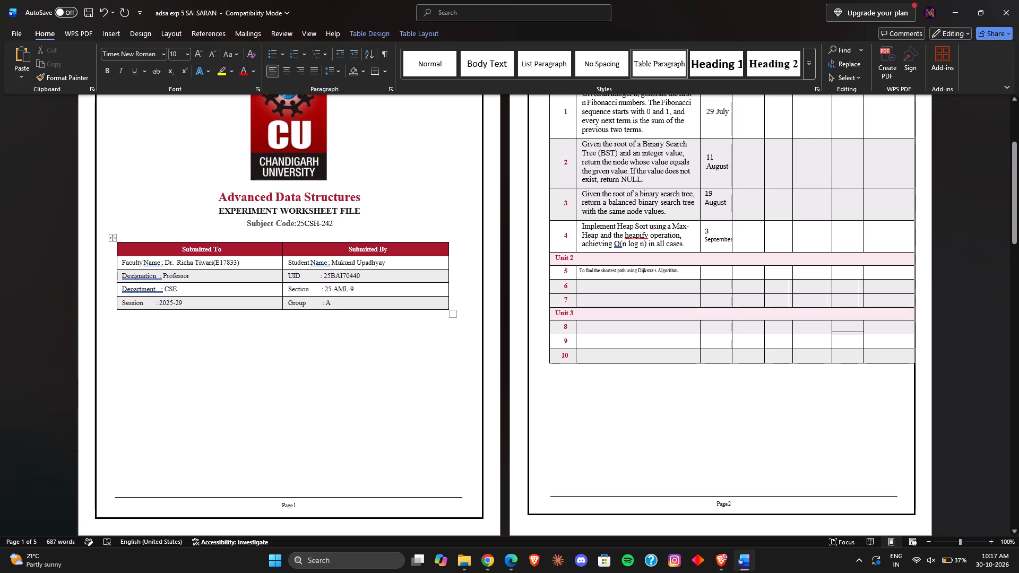
Review the worksheet again, examining the cover page details, the experiment index, and the Experiment 5 aim, theory, algorithm and program.
scroll(432, 312, "up", 1)
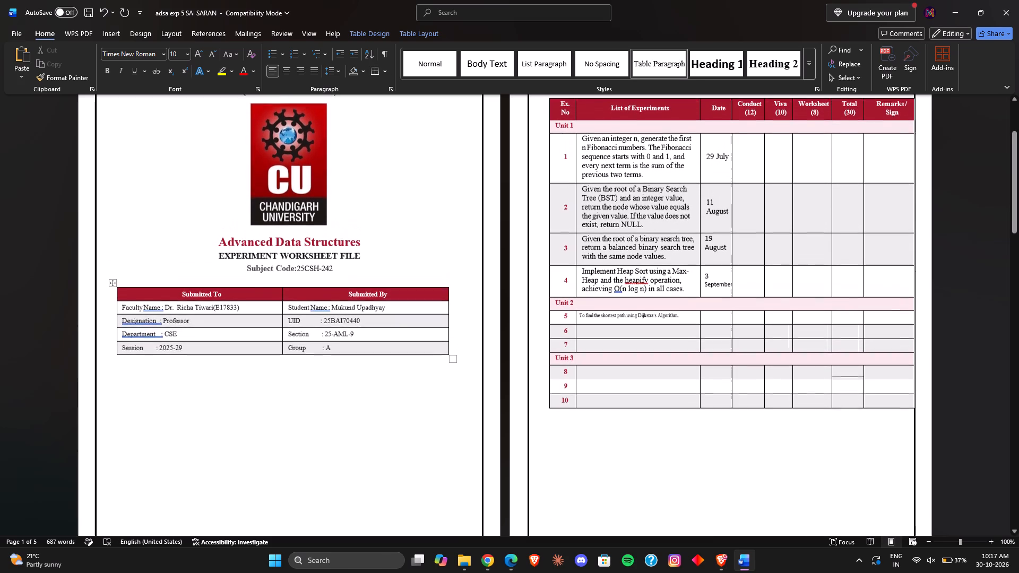
scroll(432, 312, "up", 1)
scroll(432, 312, "right", 1)
scroll(432, 312, "up", 1)
scroll(700, 239, "down", 1)
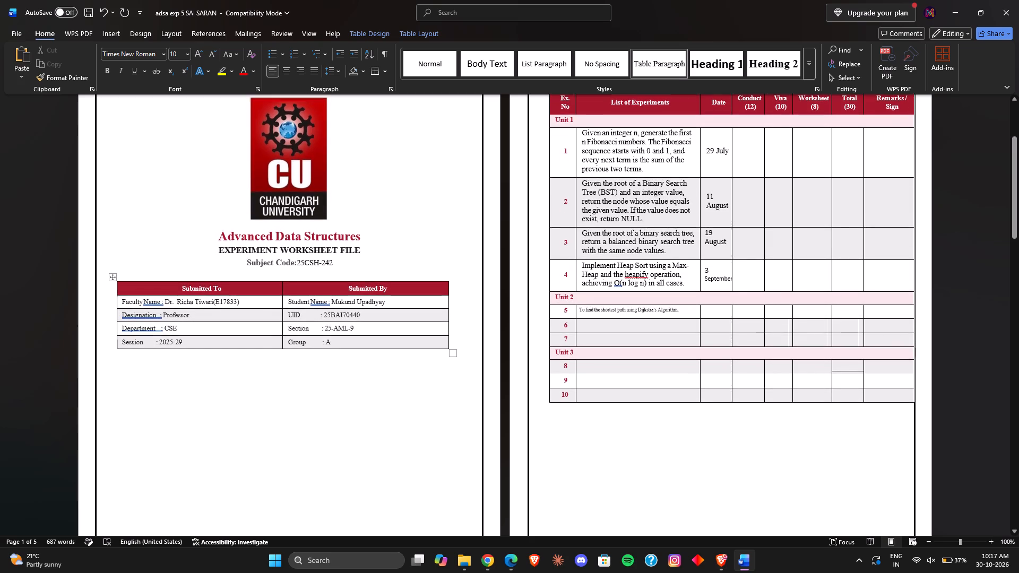
scroll(700, 239, "down", 2)
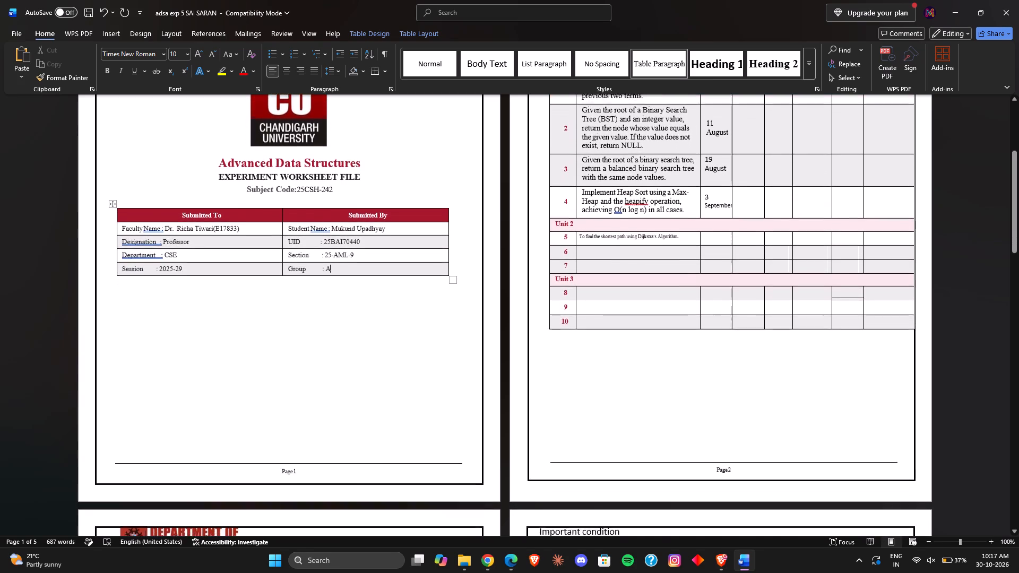
scroll(700, 239, "down", 1)
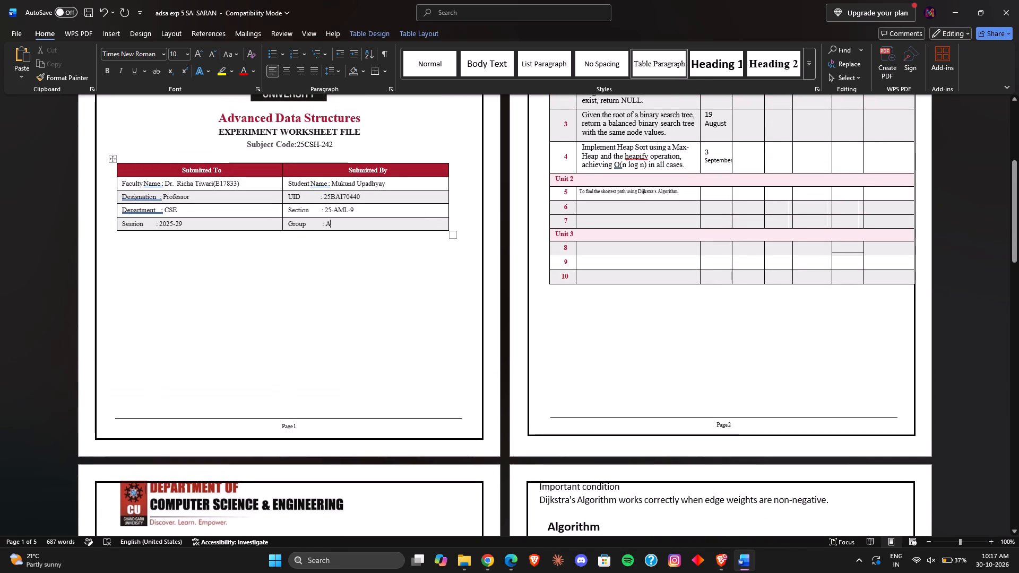
scroll(700, 239, "down", 4)
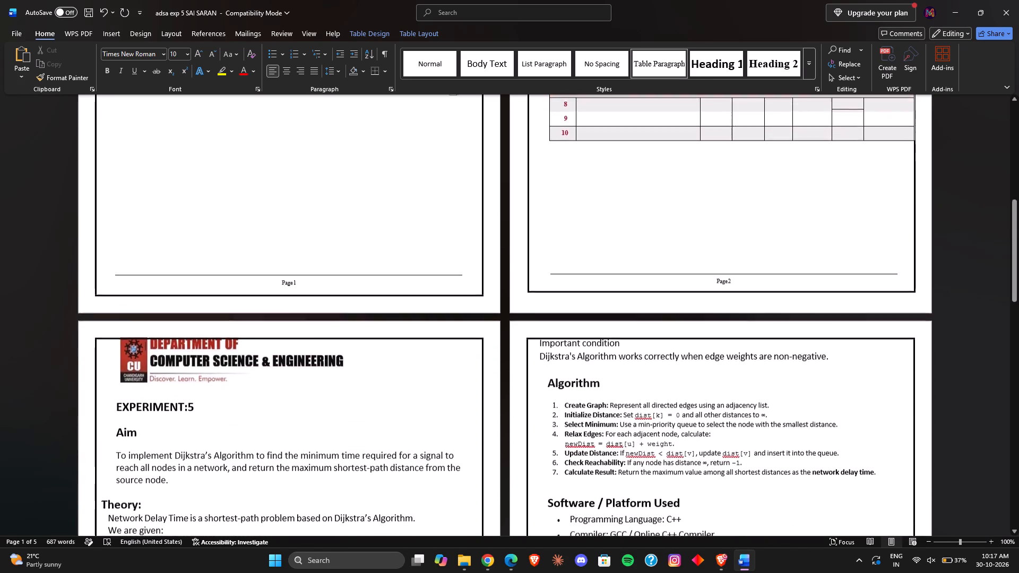
scroll(700, 239, "down", 2)
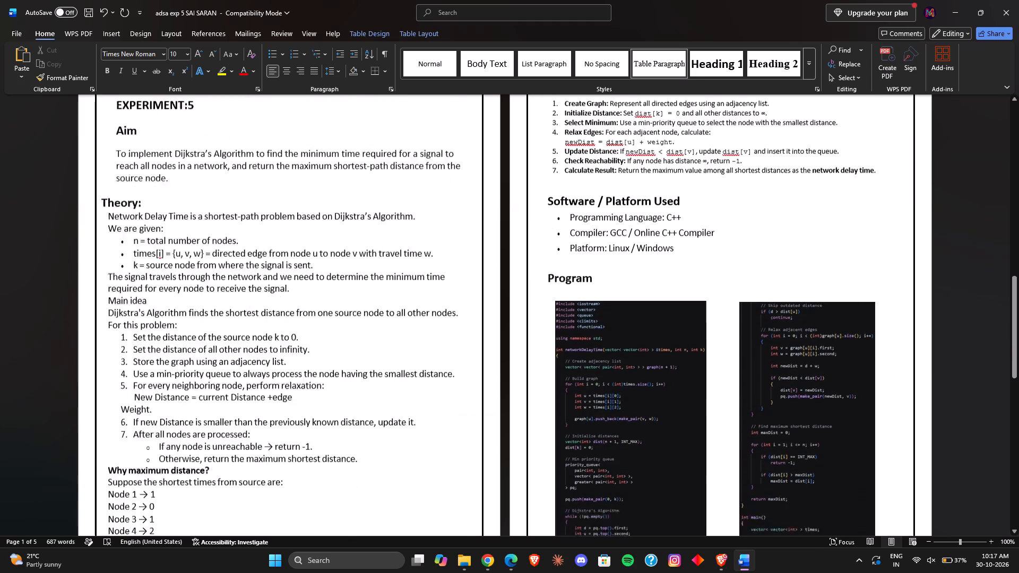
scroll(700, 239, "down", 2)
scroll(700, 239, "right", 2)
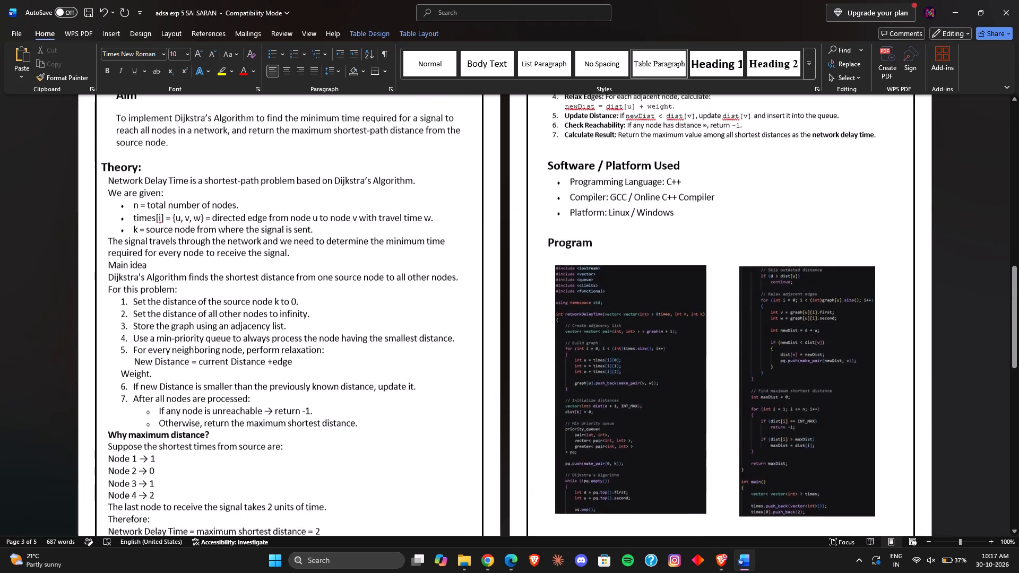
scroll(700, 239, "right", 2)
scroll(700, 239, "up", 10)
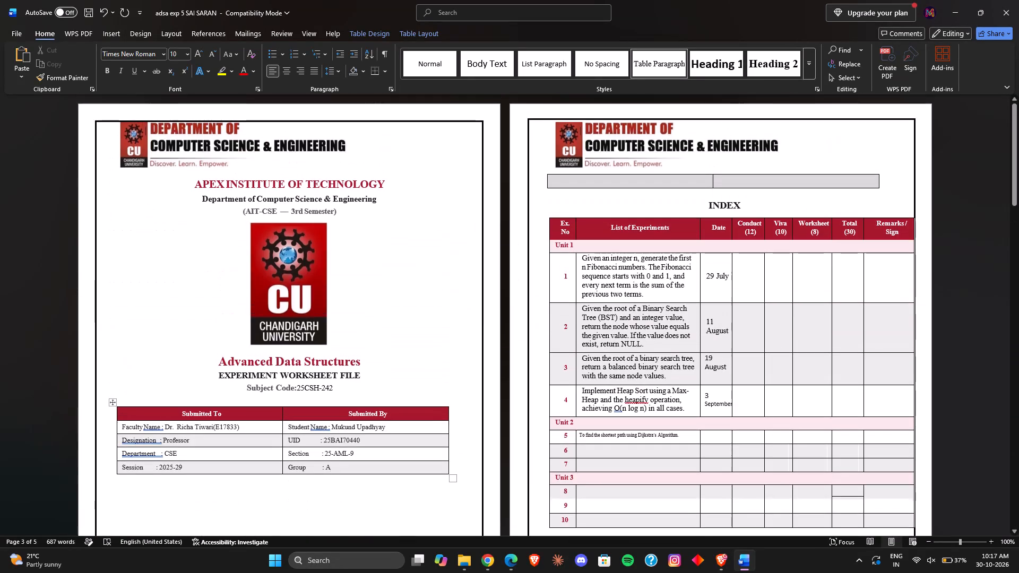
Save the worksheet document.
key("ctrl+s")
Place the text cursor in the empty List of Experiments cell for experiment 6 in the index table.
scroll(700, 239, "down", 1)
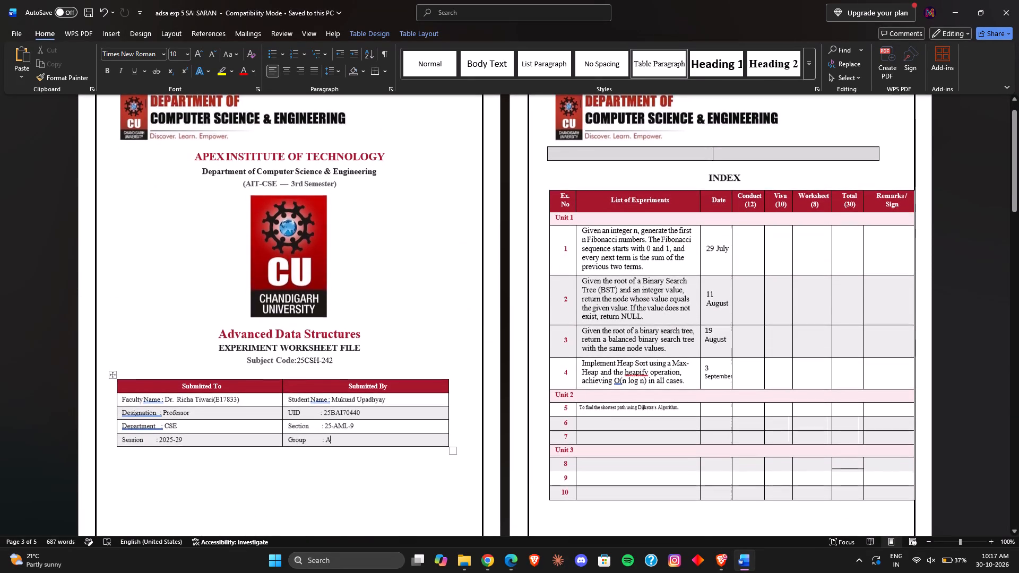
scroll(700, 239, "down", 1)
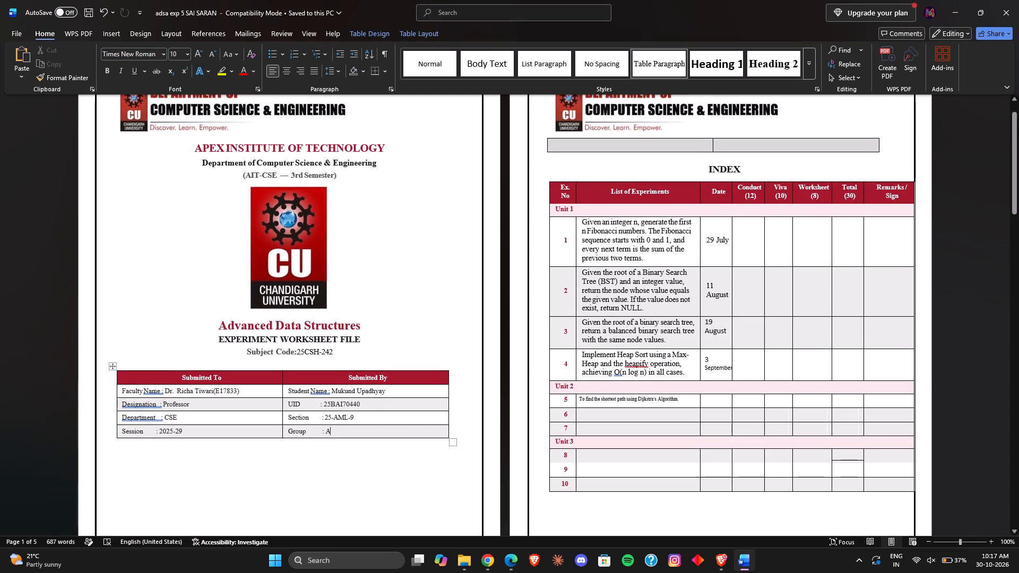
scroll(559, 388, "down", 1)
left_click(655, 313)
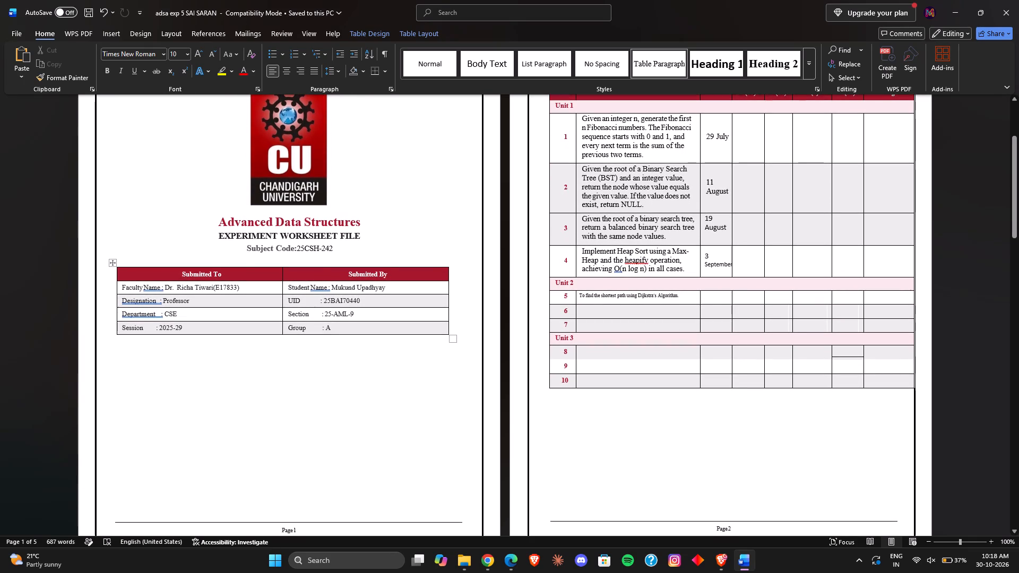
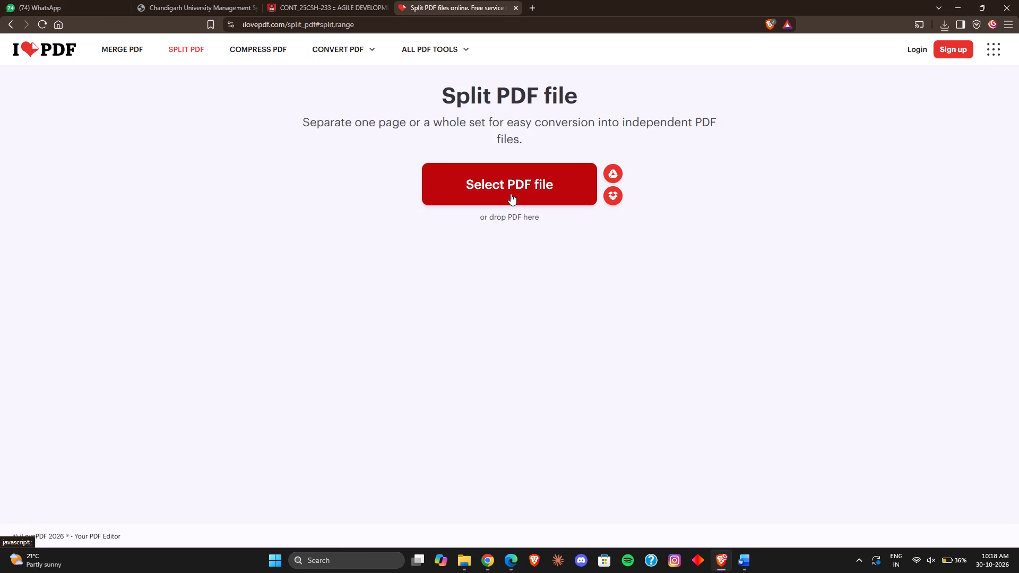
Load the ADSA 5_ADSA 6_merged PDF from the Downloads folder into the iLovePDF Split PDF page.
key("alt+Tab")
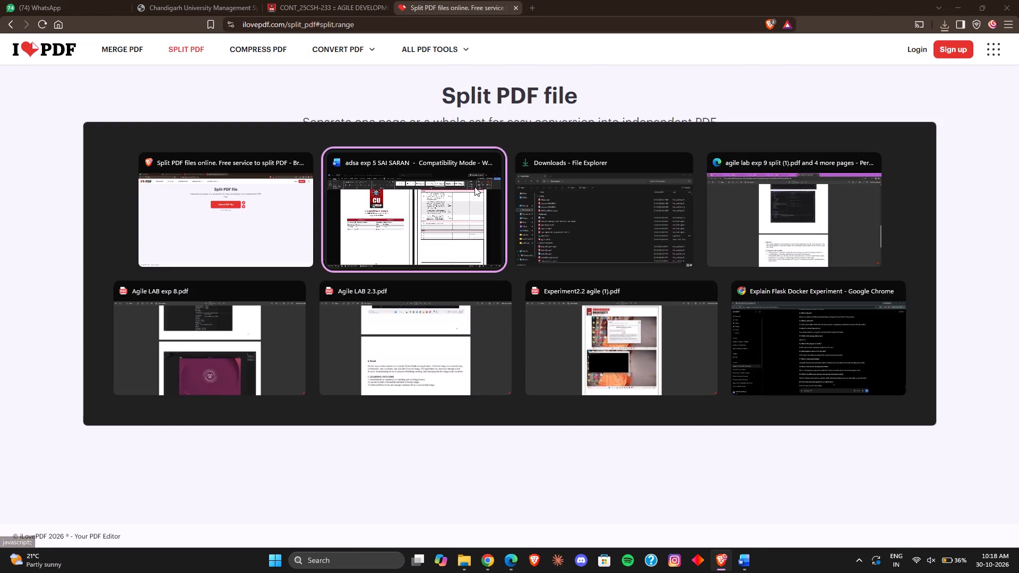
key("alt+Tab")
key("alt+Tab")
key("alt+Tab")
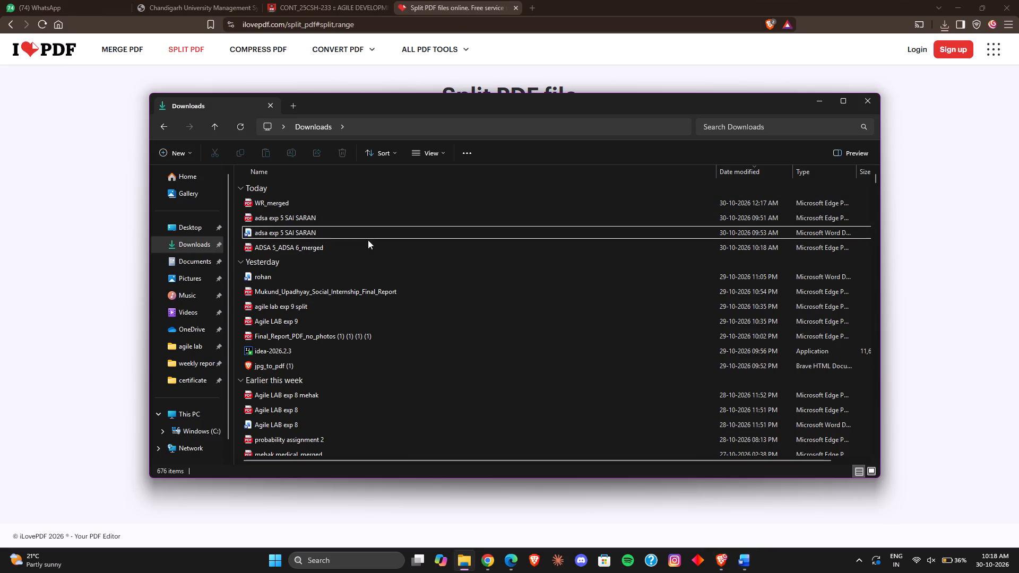
left_click(370, 242)
left_click_drag(379, 244, 521, 199)
key("alt+Tab")
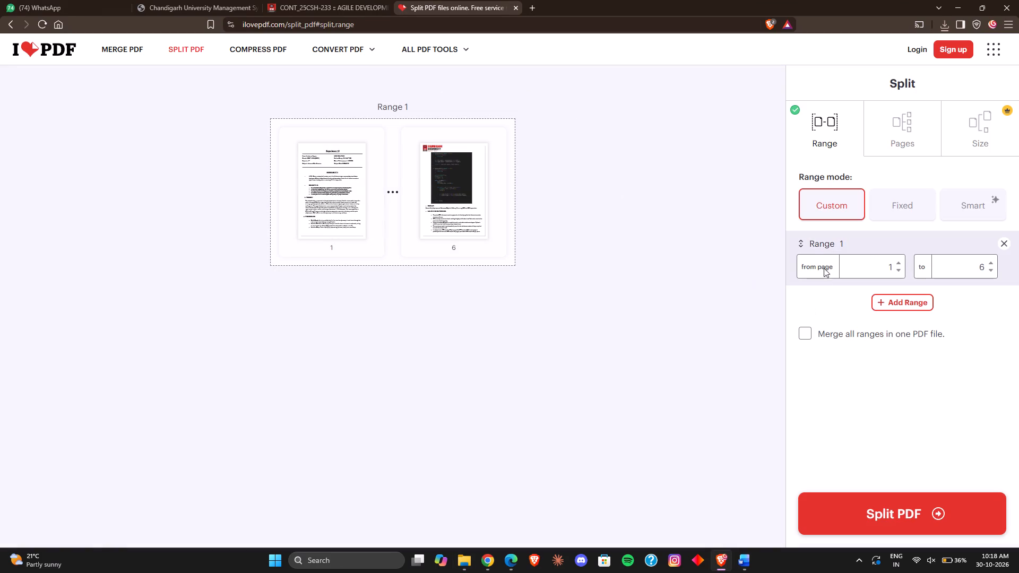
Set the custom range to start from page 4, keeping page 6 as its end, and split the PDF.
left_click(898, 262)
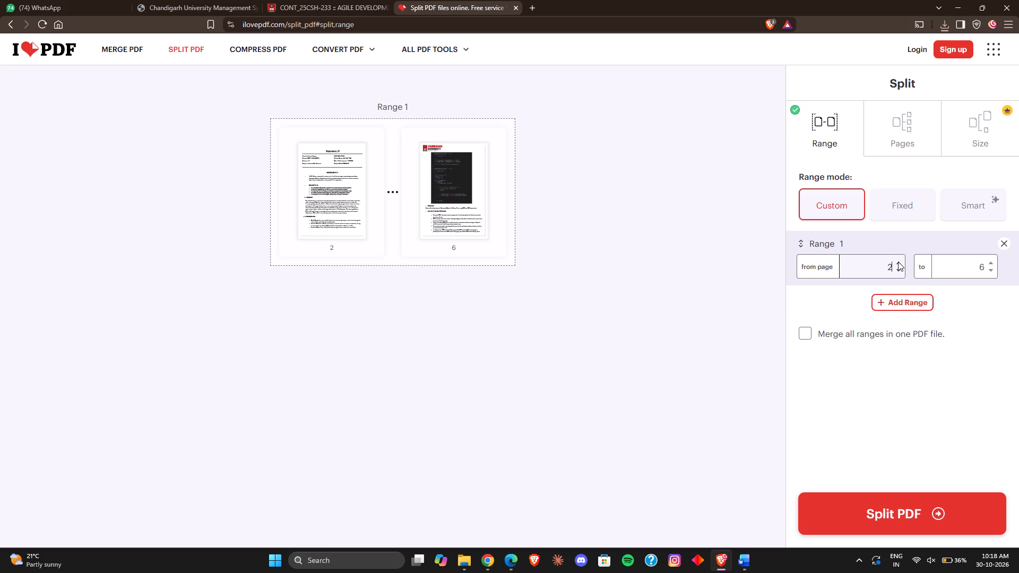
left_click(898, 262)
left_click(898, 262)
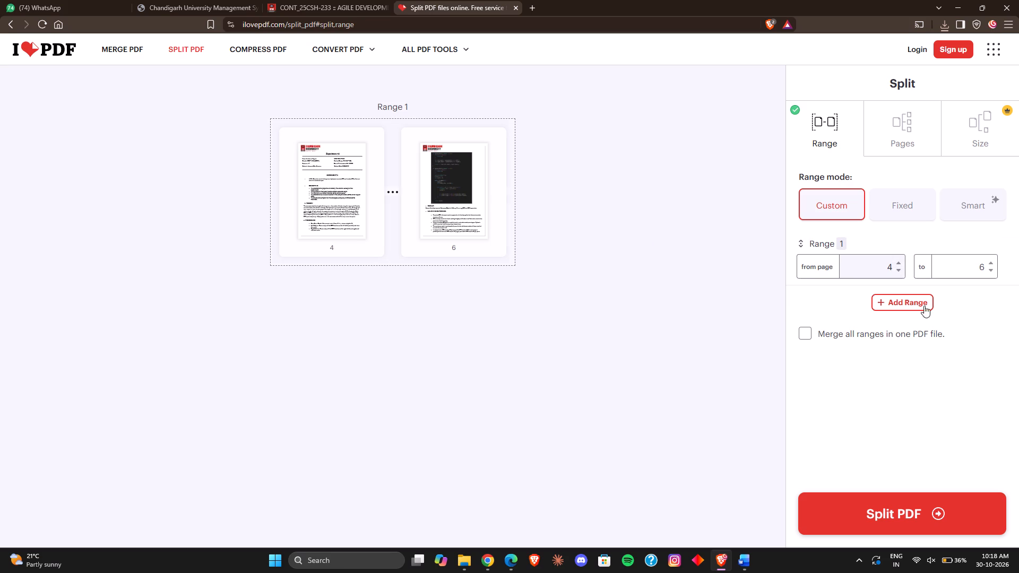
left_click(909, 508)
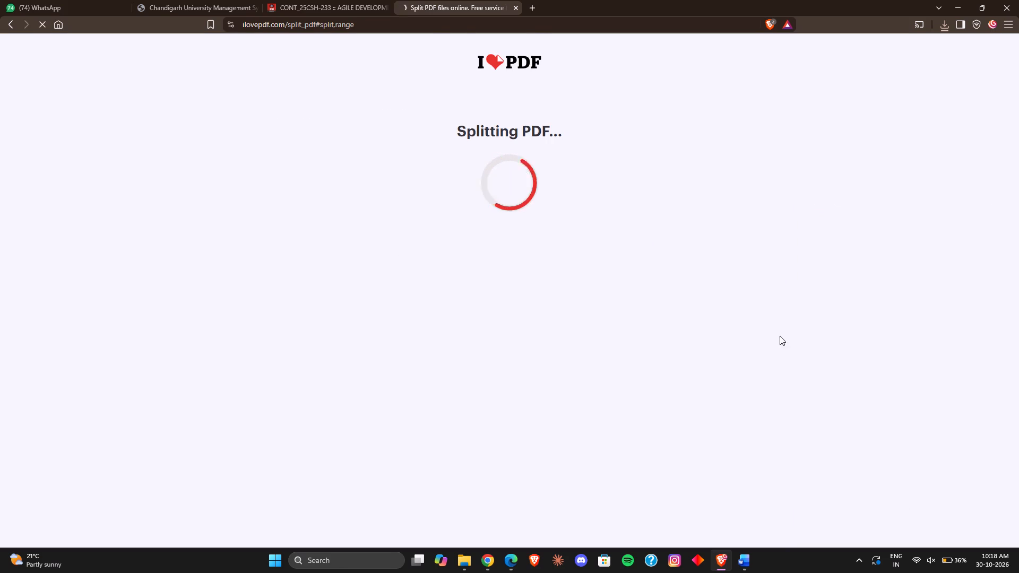
Start saving the split PDF to Downloads, removing the leading "ADSA 5_" from its file name so it reads ADSA 6_merged-4-6.
left_click(505, 141)
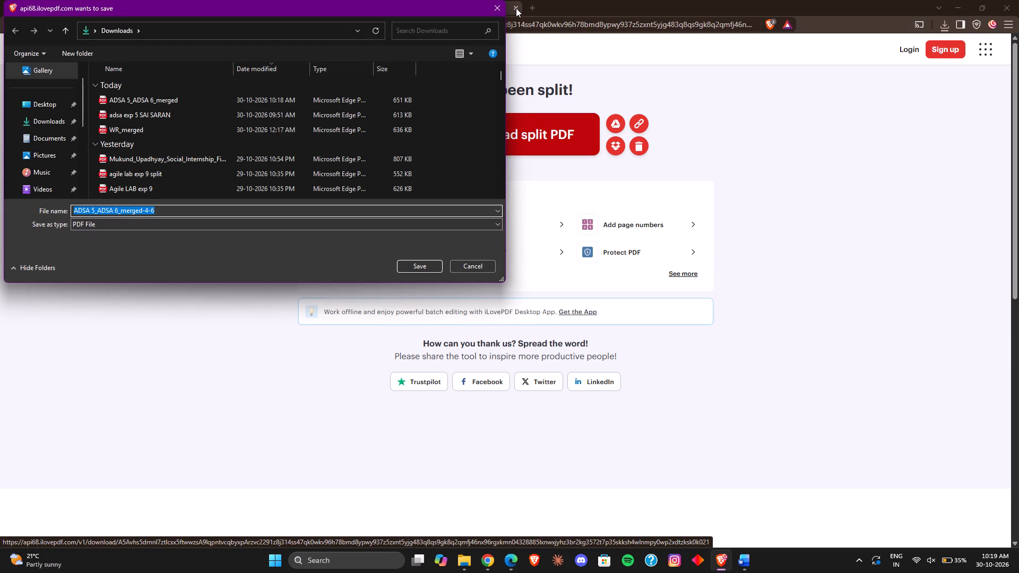
key("Right")
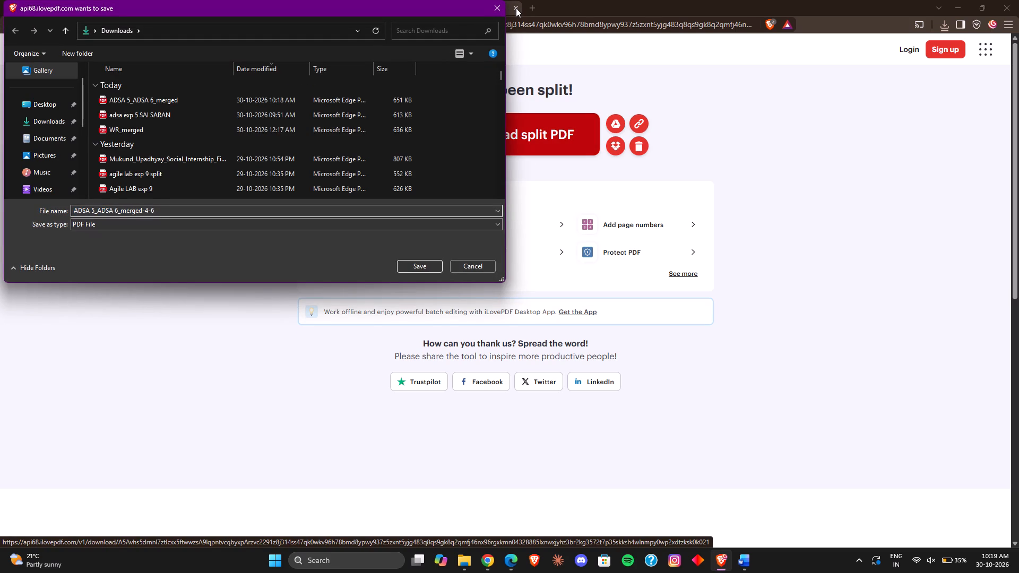
key("Left")
key("Left")
key("Left")
key("Left")
key("Left")
key("Left")
key("Left")
key("Left")
key("Left")
key("Left")
key("Left")
key("Left")
key("Left")
key("Left")
key("Left")
key("Left")
key("Left")
key("ctrl+BackSpace")
key("ctrl+BackSpace")
key("ctrl+BackSpace")
key("ctrl+BackSpace")
key("ctrl+Right")
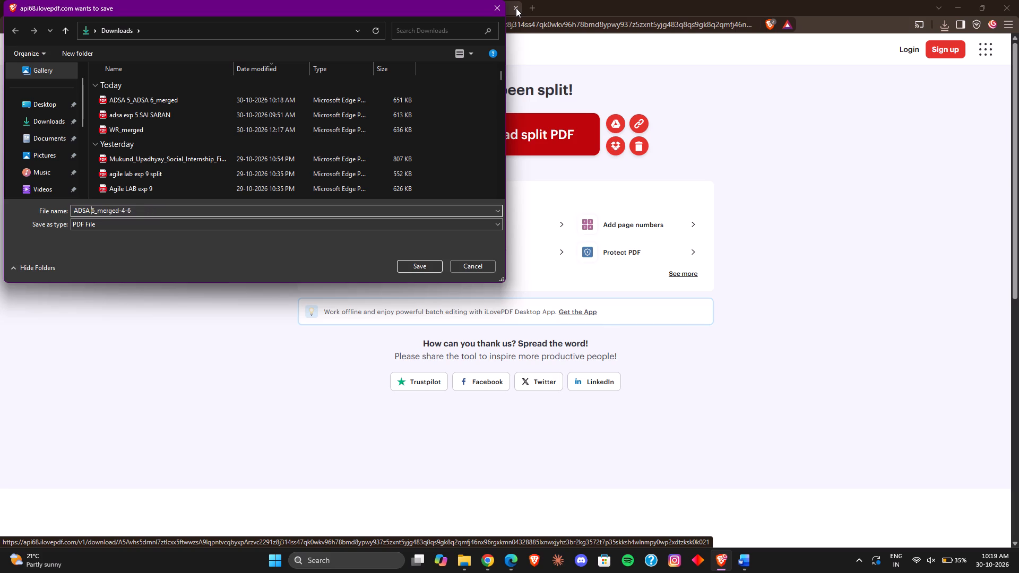
key("ctrl+Right")
key("ctrl+Right")
key("Right")
key("Right")
key("Right")
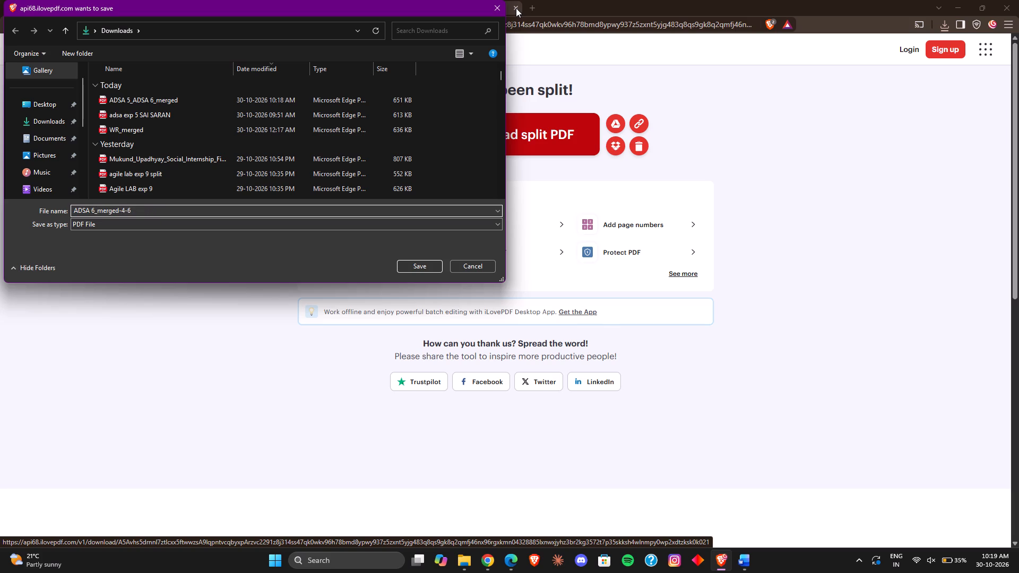
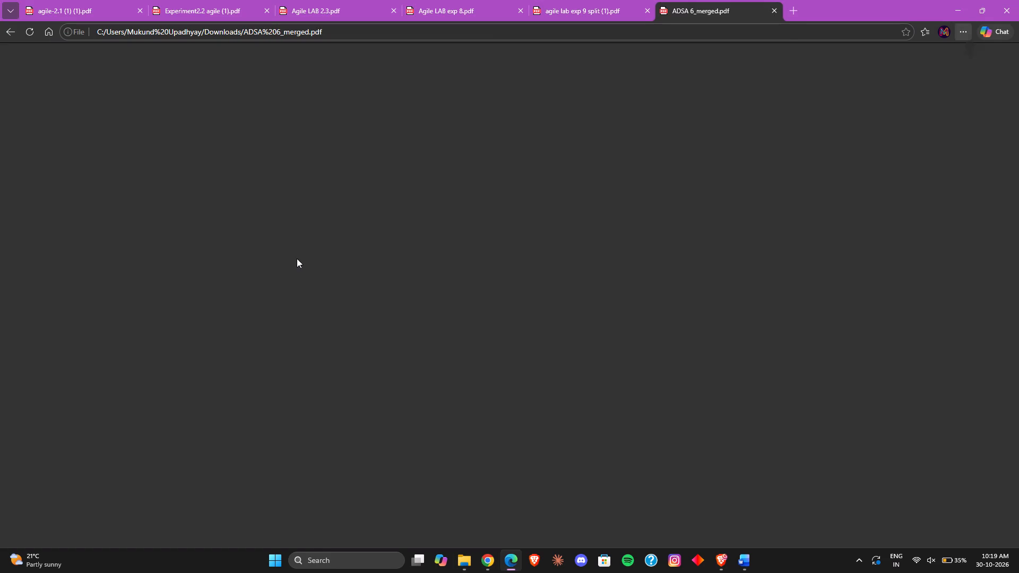
Review the first page of the split ADSA 6_merged PDF and dismiss the Microsoft Rewards pop-up.
scroll(566, 286, "down", 5)
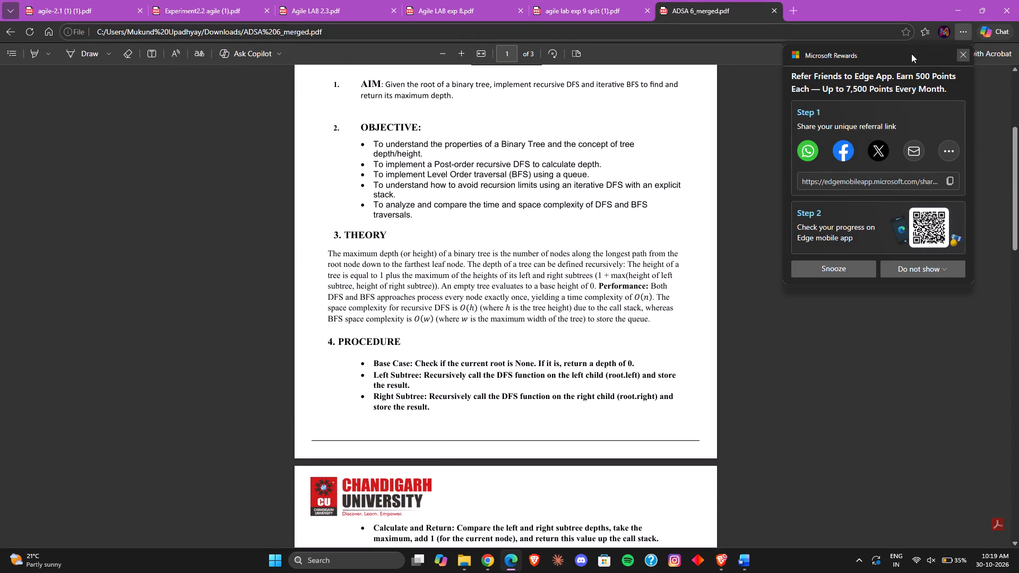
left_click(963, 58)
scroll(632, 293, "up", 5)
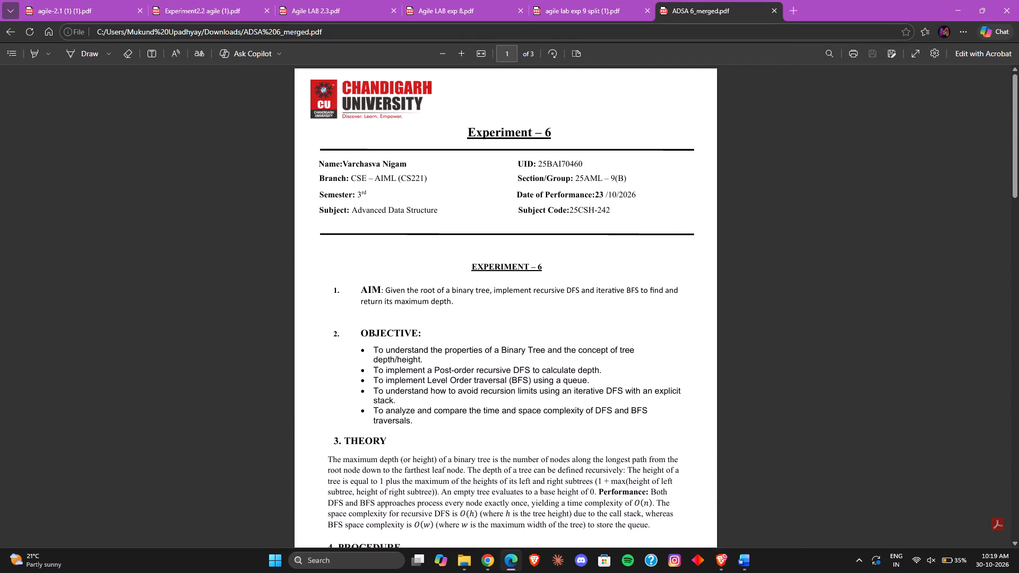
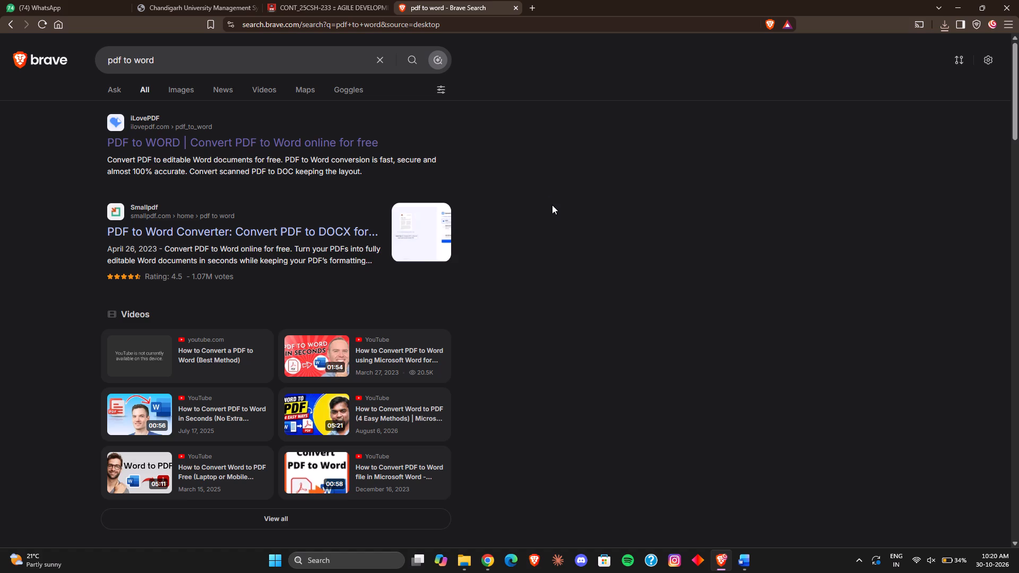
Convert ADSA 6_merged.pdf from Downloads to an editable Word document with iLovePDF's PDF to WORD converter and download it.
left_click(292, 132)
key("ctrl+shift+Tab")
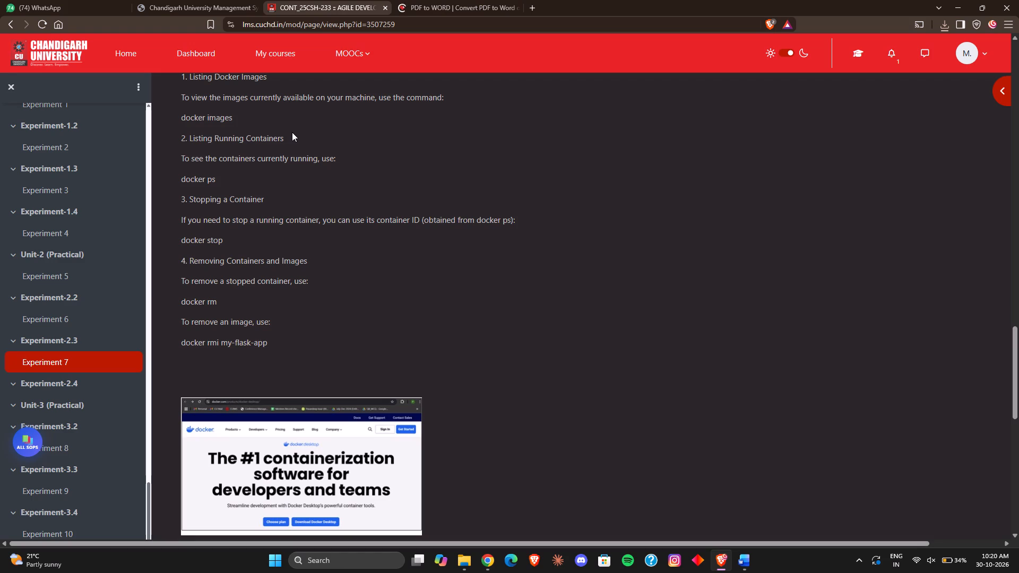
key("ctrl+Tab")
key("alt+Tab")
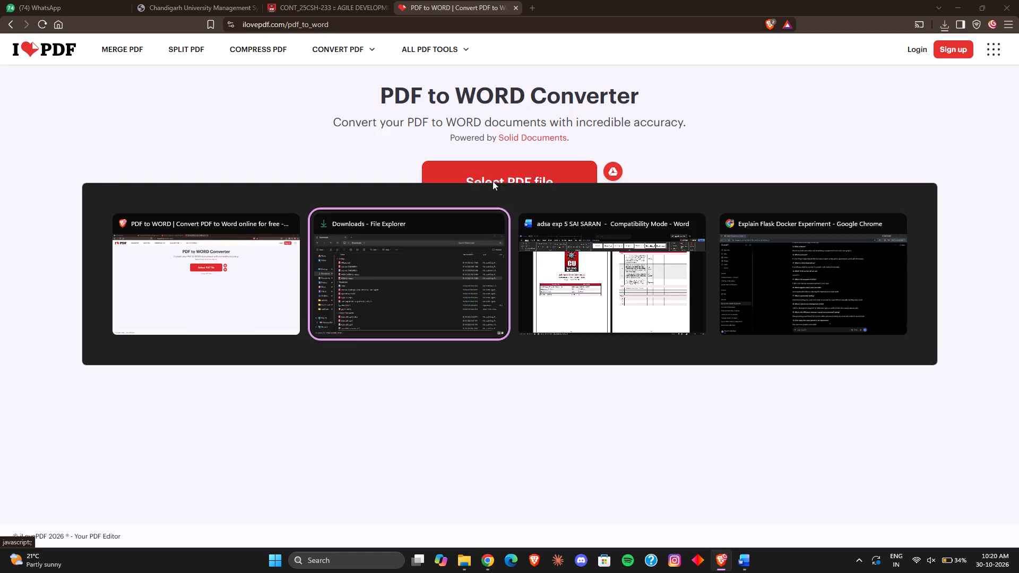
left_click_drag(318, 264, 394, 254)
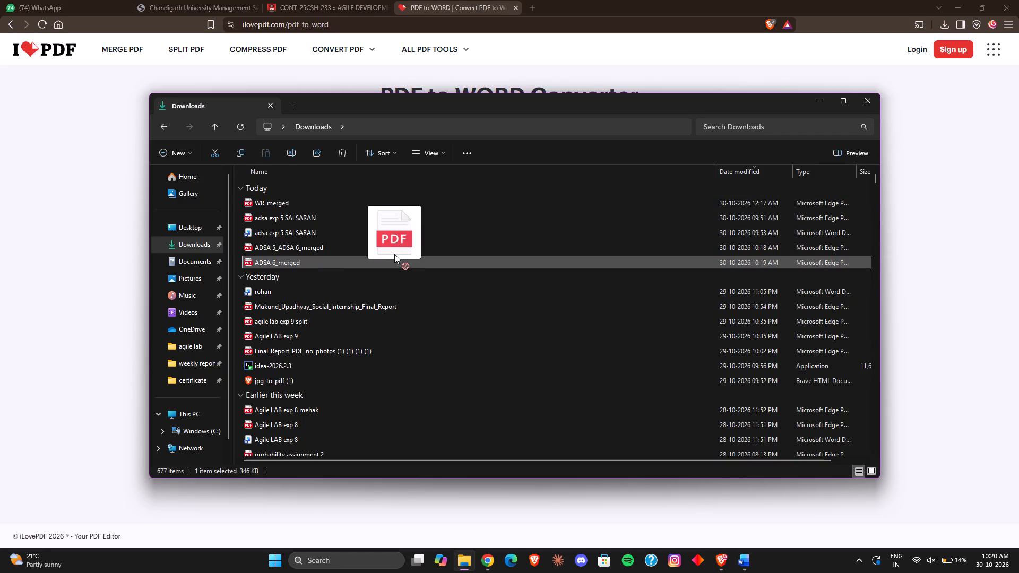
left_click_drag(394, 254, 454, 230)
key("alt+Tab")
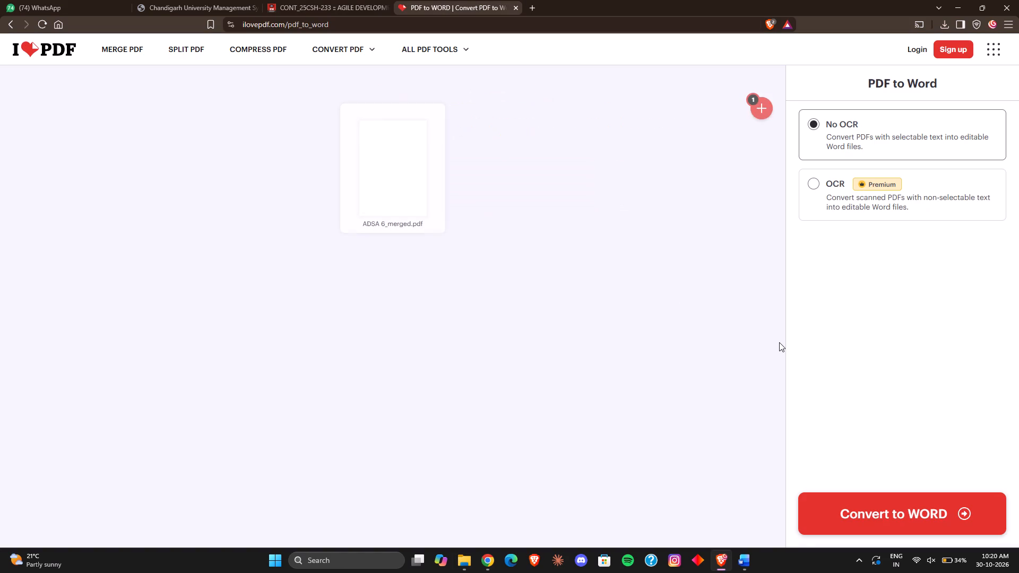
left_click(912, 518)
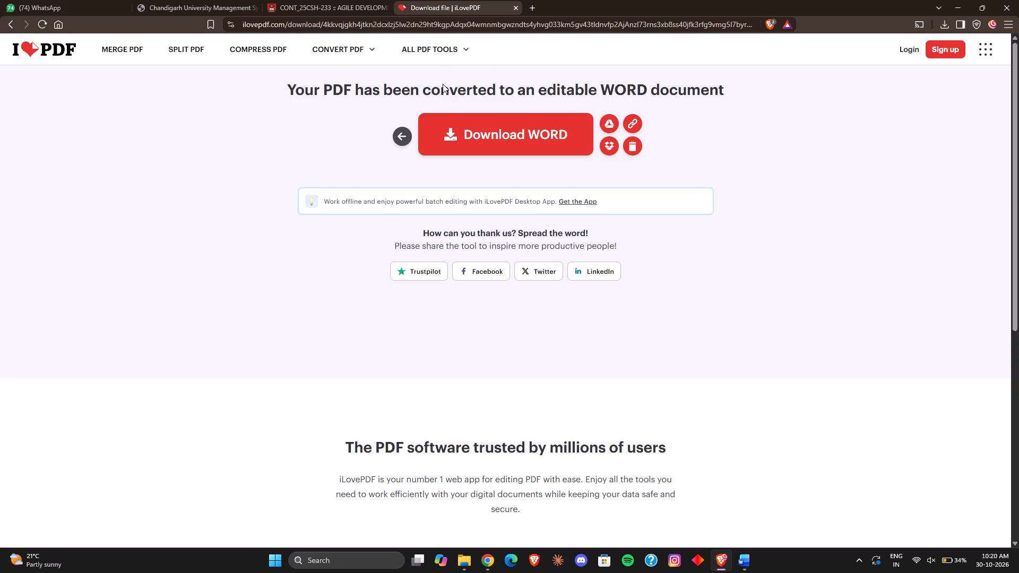
left_click(445, 141)
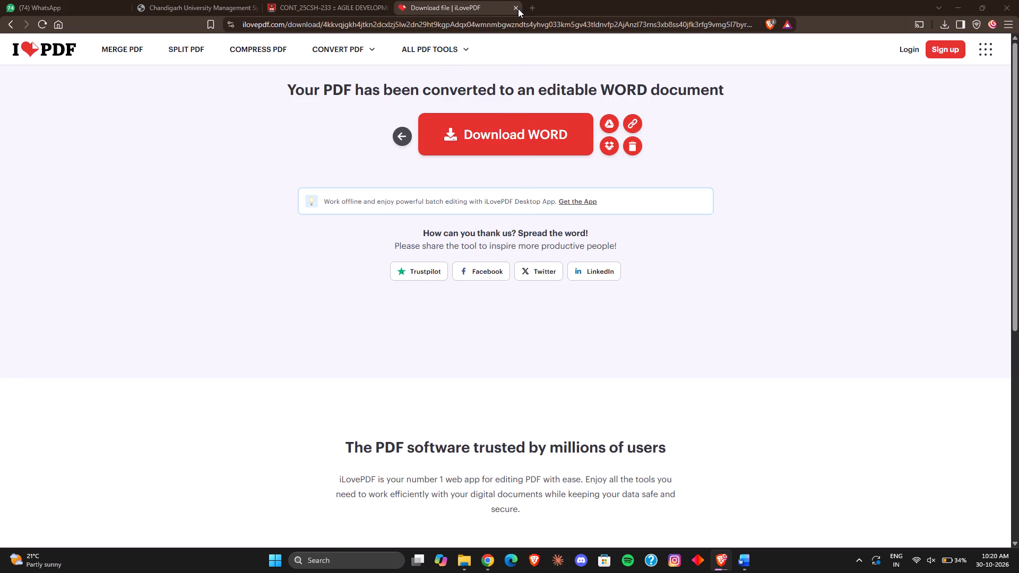
key("Return")
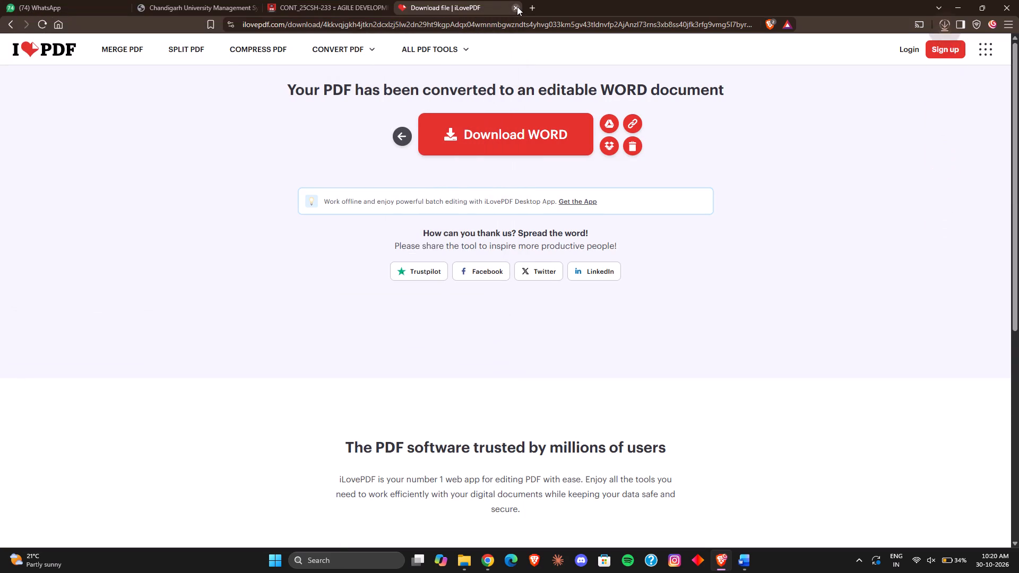
left_click(517, 6)
Open the converted ADSA 6_merged Word document from Downloads and enable editing.
key("alt+Tab")
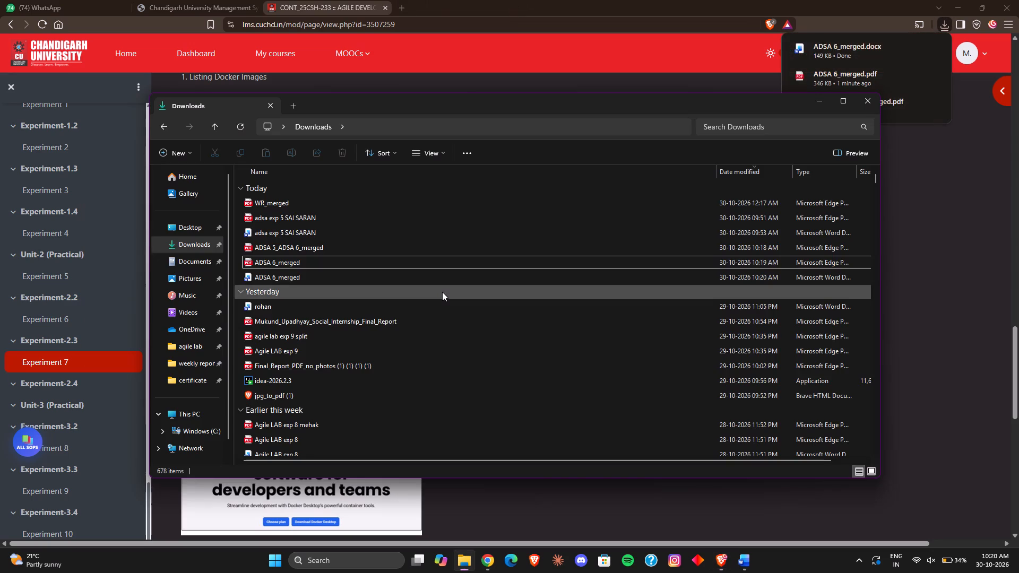
double_click(317, 274)
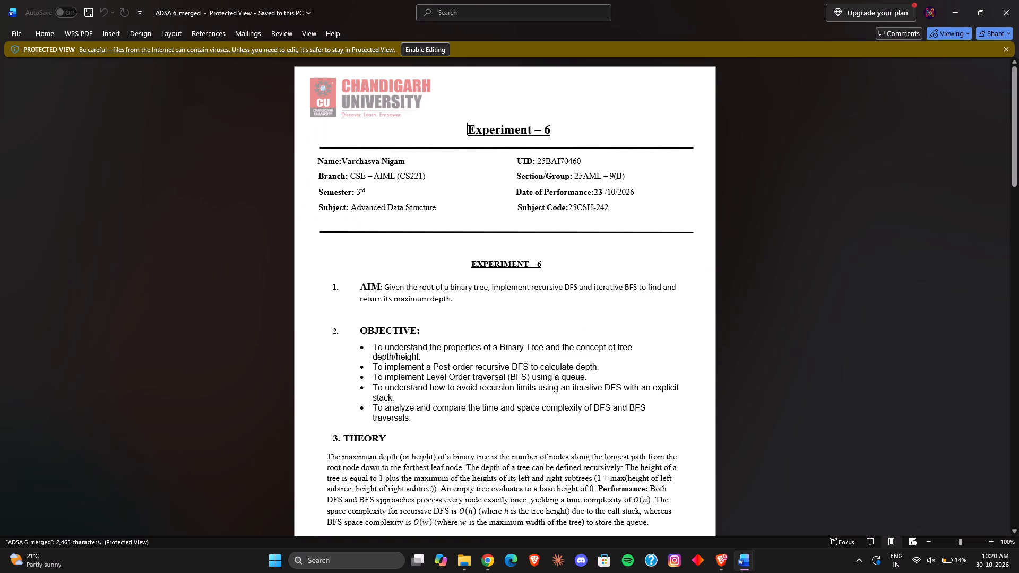
left_click(407, 163)
left_click(433, 43)
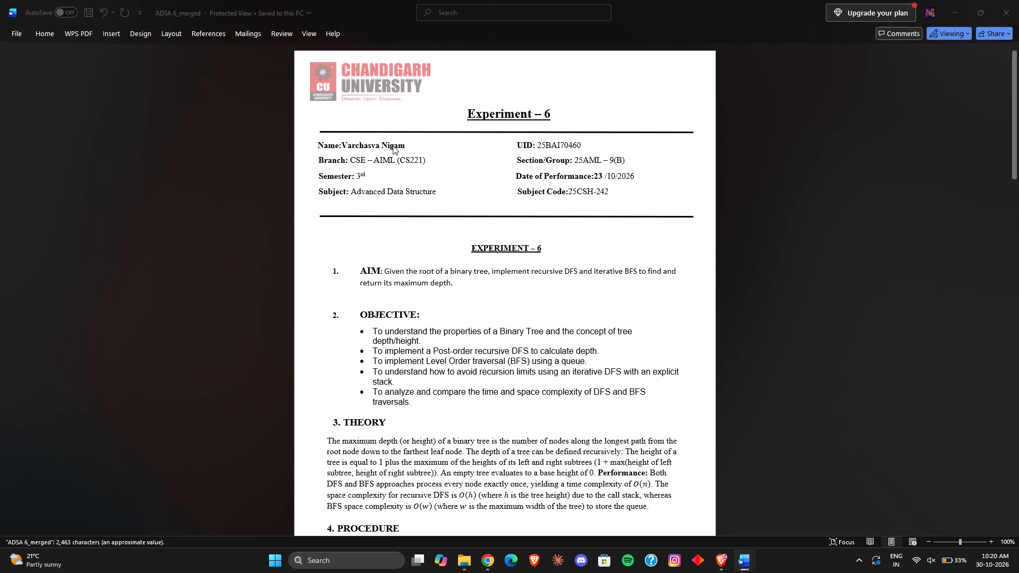
Replace the student name in the Experiment 6 header with the submitting student's name in regular, non-bold text.
left_click(212, 201)
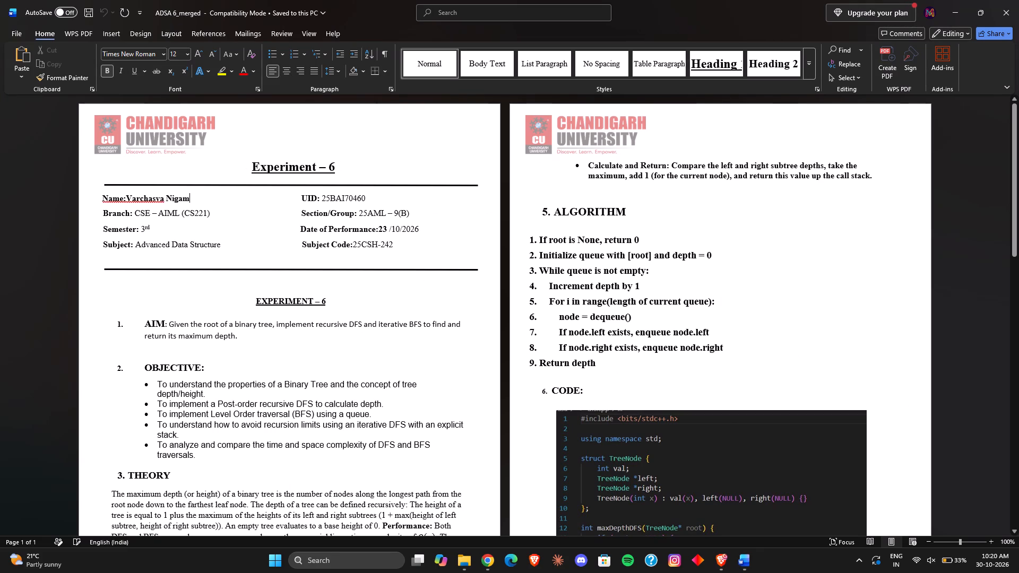
key("ctrl+BackSpace")
key("ctrl+BackSpace")
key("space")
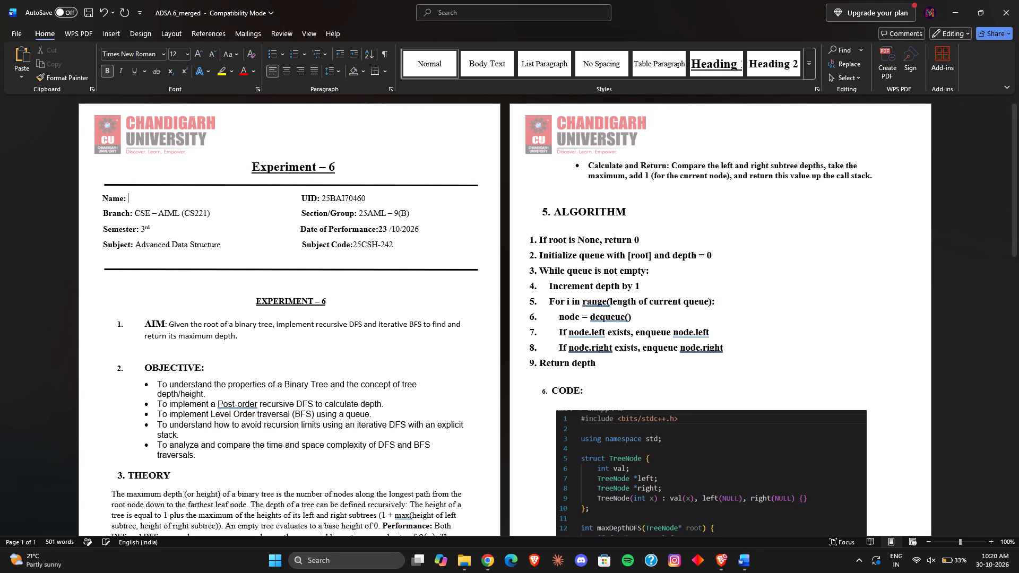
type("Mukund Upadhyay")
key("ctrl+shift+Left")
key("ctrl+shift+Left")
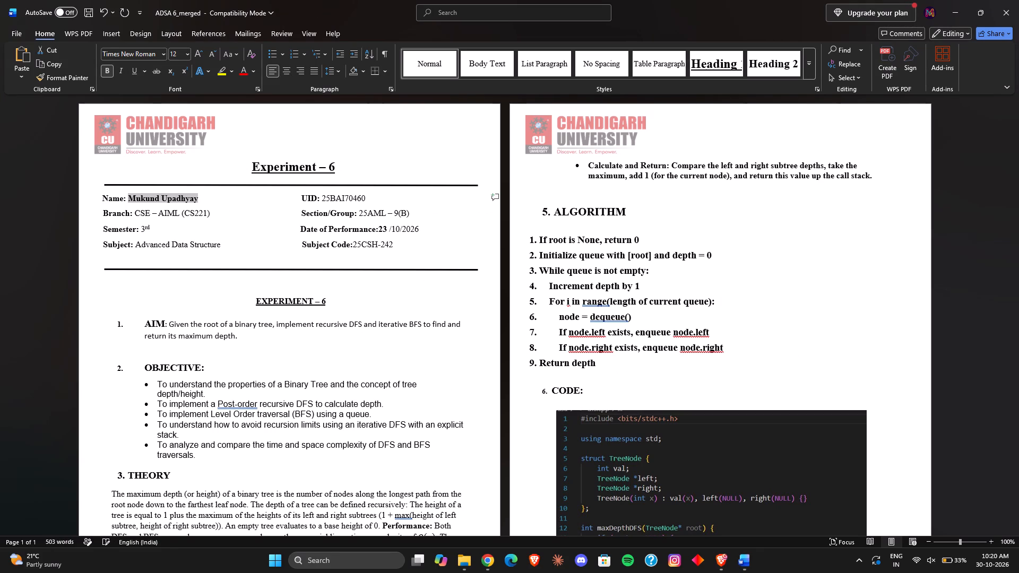
left_click(109, 68)
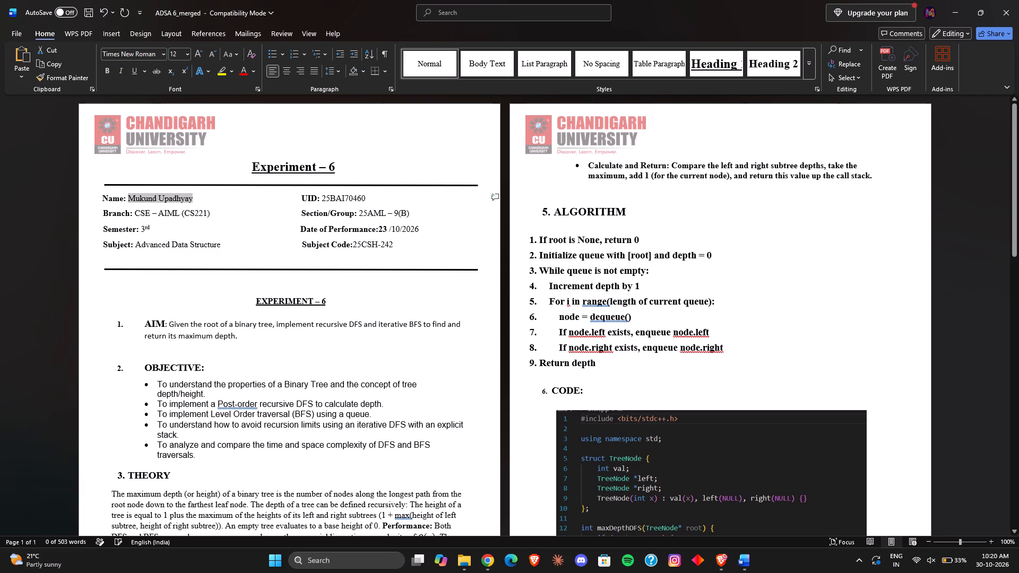
Replace the last two digits of the UID with those of the submitting student.
left_click(387, 199)
key("BackSpace")
key("BackSpace")
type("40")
Change the group letter in the Section/Group field to A so it reads 25AML – 9(A).
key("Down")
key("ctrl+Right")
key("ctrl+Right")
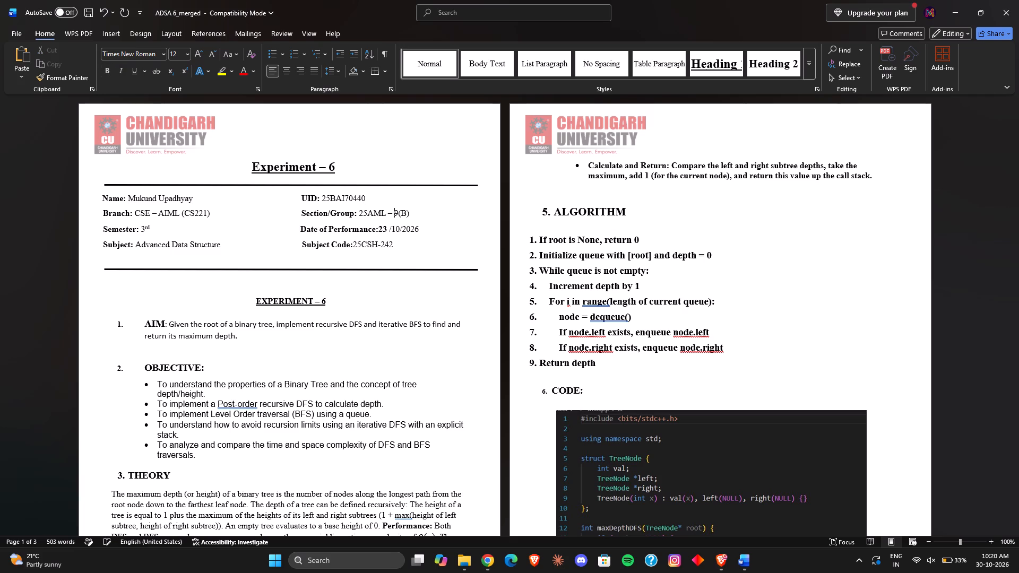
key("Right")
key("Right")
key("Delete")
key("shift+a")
Remove the bold formatting from the day number 23 in the Date of Performance field.
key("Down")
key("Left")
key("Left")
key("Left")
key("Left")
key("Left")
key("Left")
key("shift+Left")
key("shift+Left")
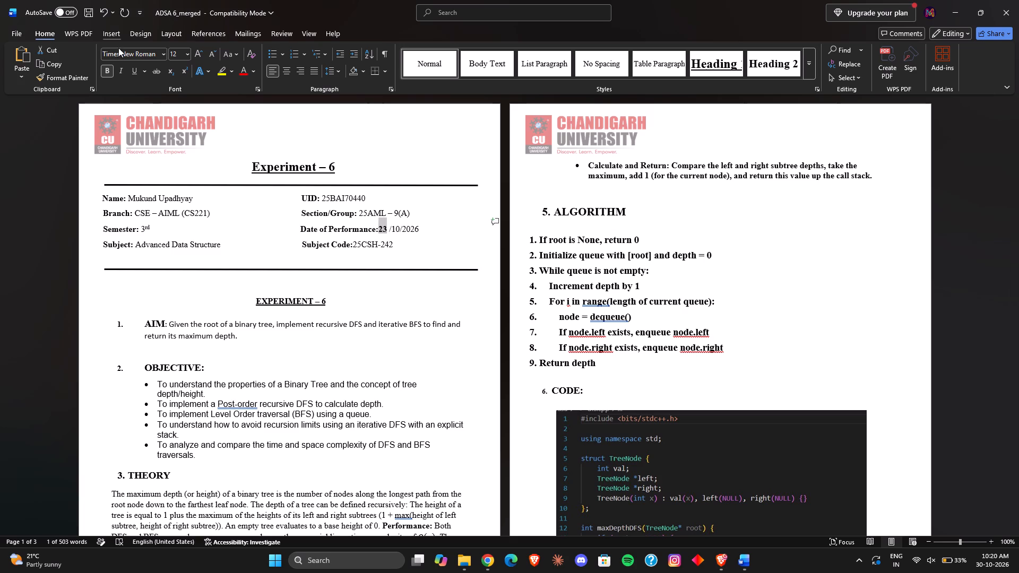
left_click(108, 67)
left_click(386, 254)
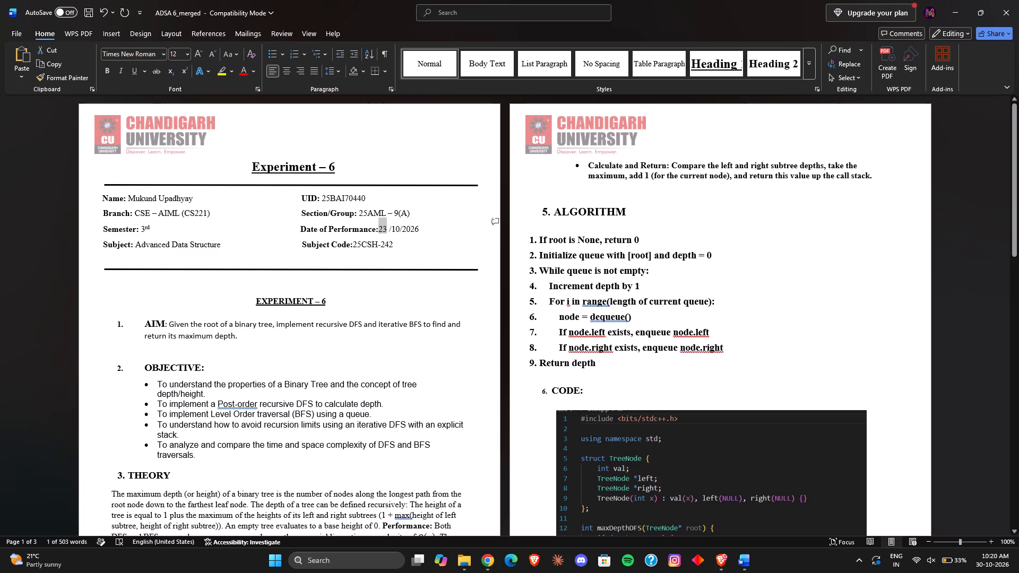
Look over the edited Experiment 6 pages and save the document.
scroll(456, 341, "down", 1)
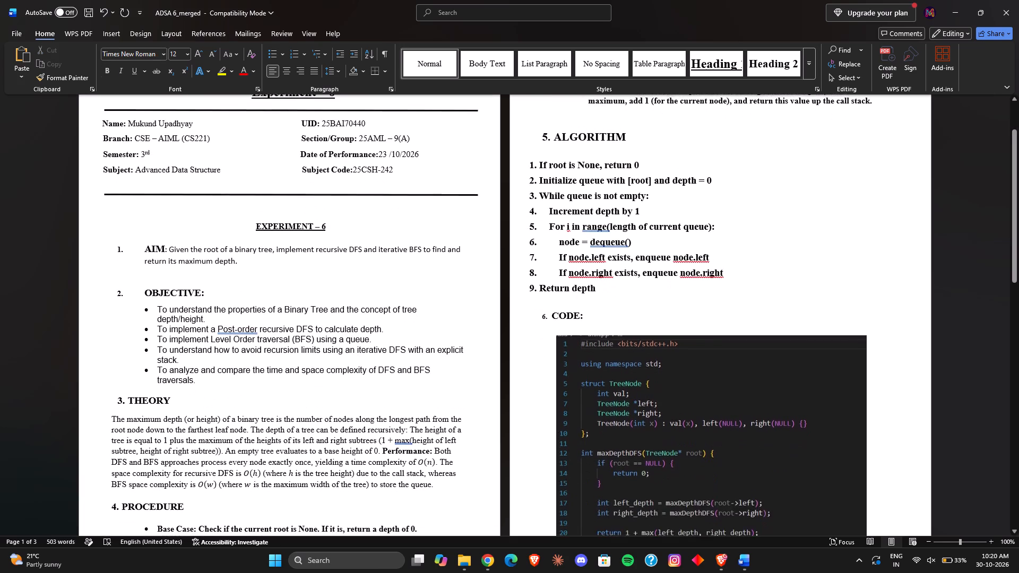
scroll(456, 341, "down", 1)
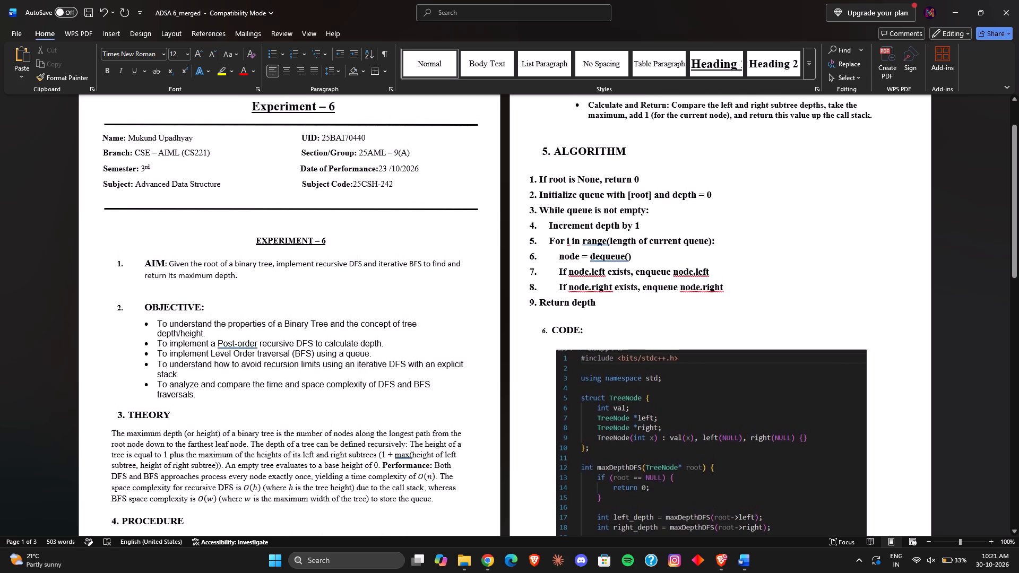
scroll(456, 341, "down", 4)
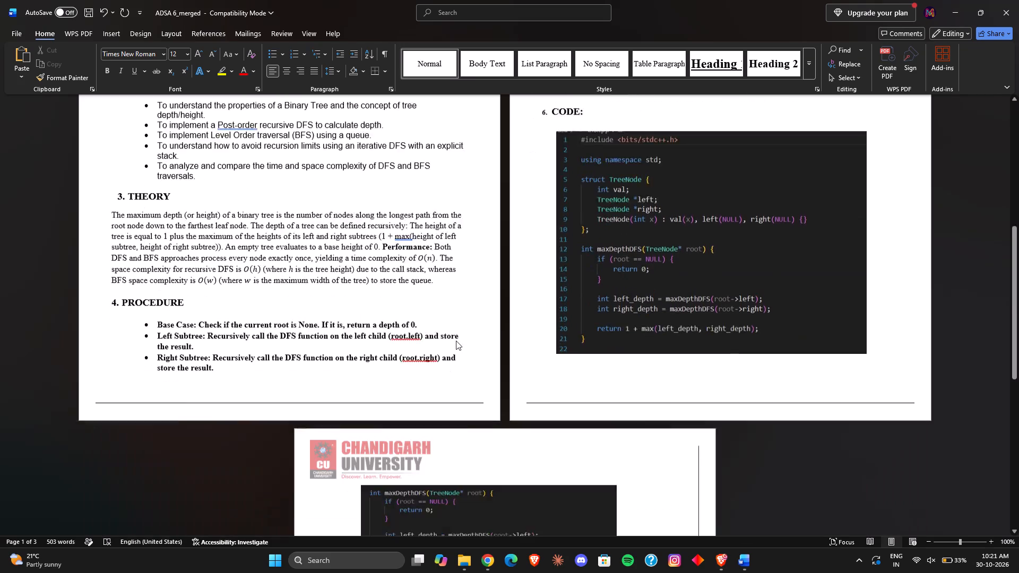
scroll(456, 341, "down", 10)
scroll(456, 341, "up", 14)
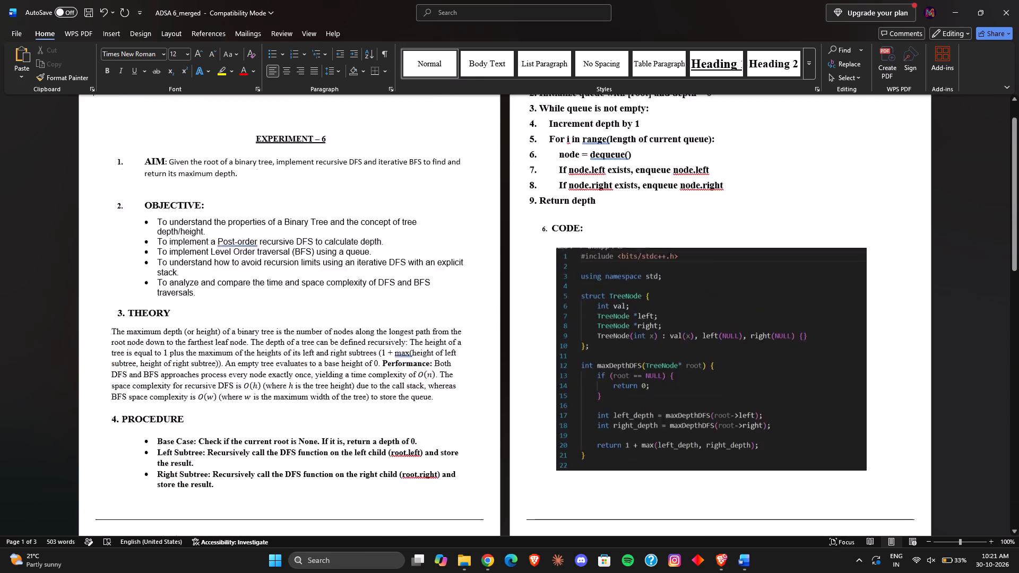
key("ctrl+s")
Review the Experiment 6 document from the header through the code, result and learning outcomes.
scroll(664, 289, "down", 1)
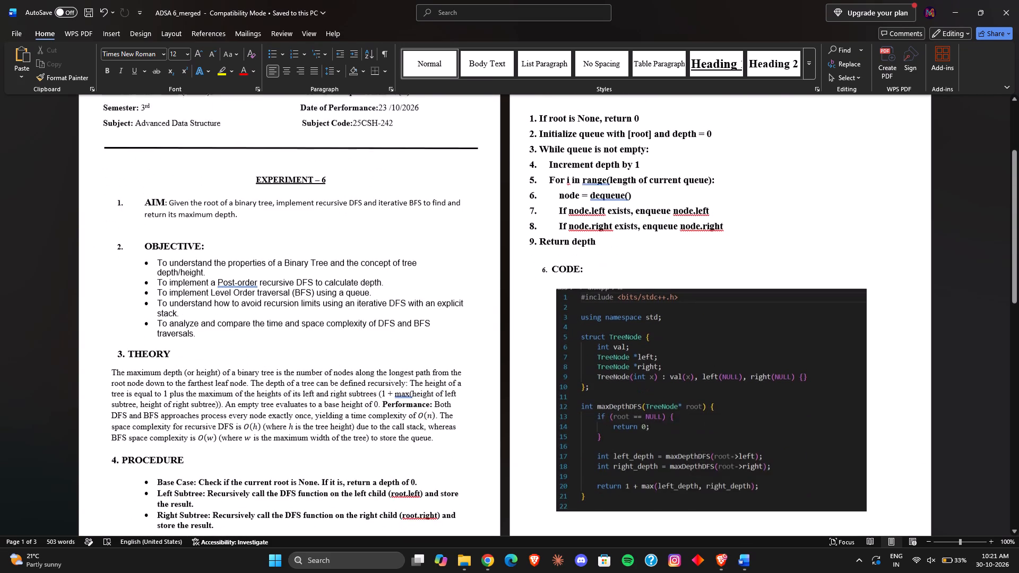
scroll(664, 289, "down", 2)
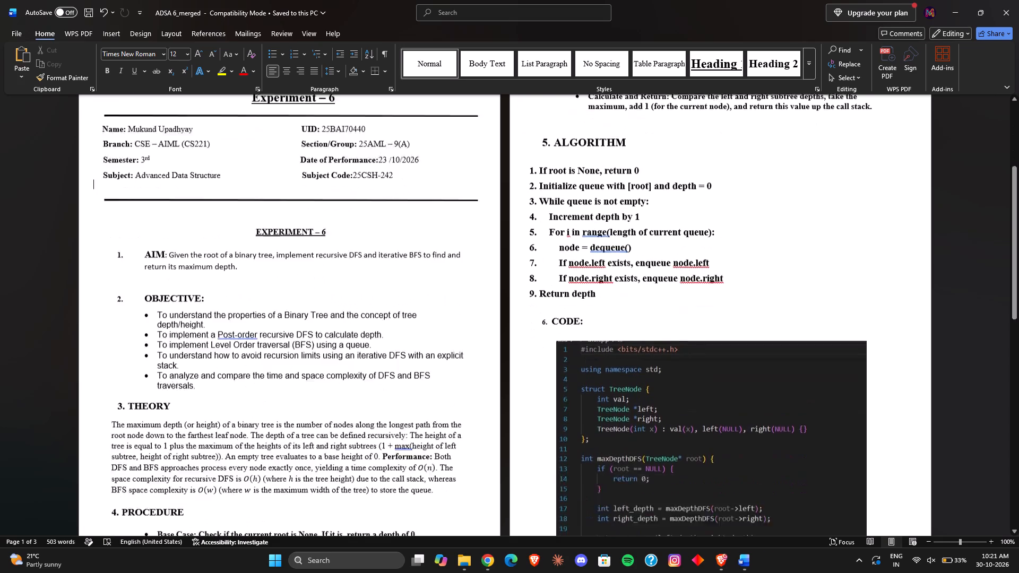
scroll(664, 289, "down", 2)
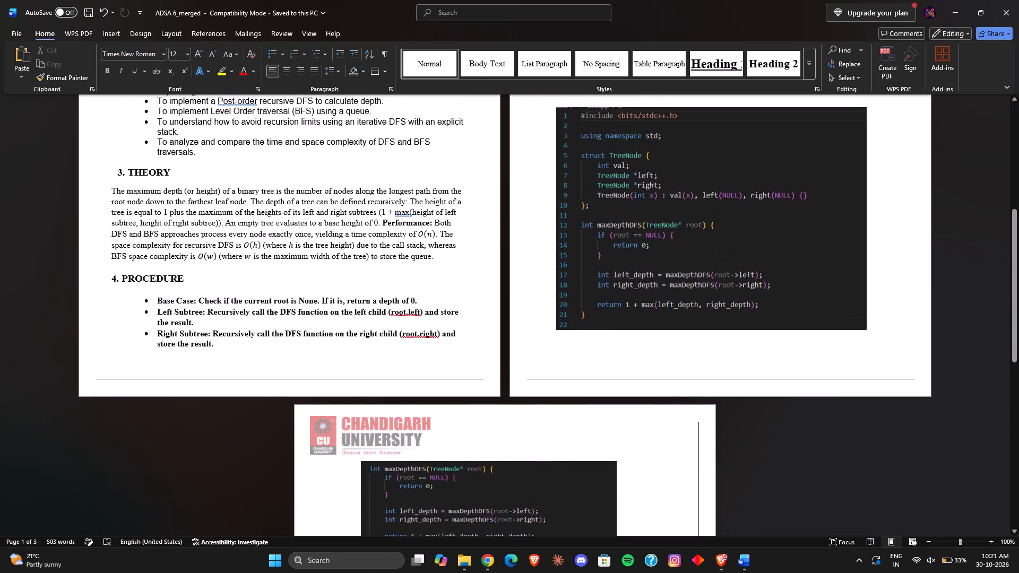
scroll(664, 289, "right", 2)
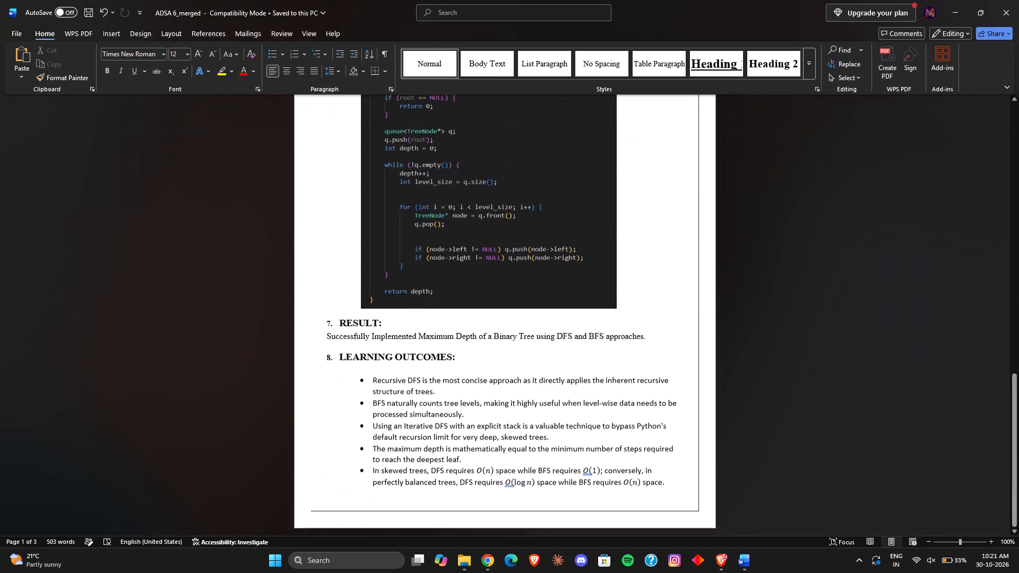
scroll(664, 289, "right", 2)
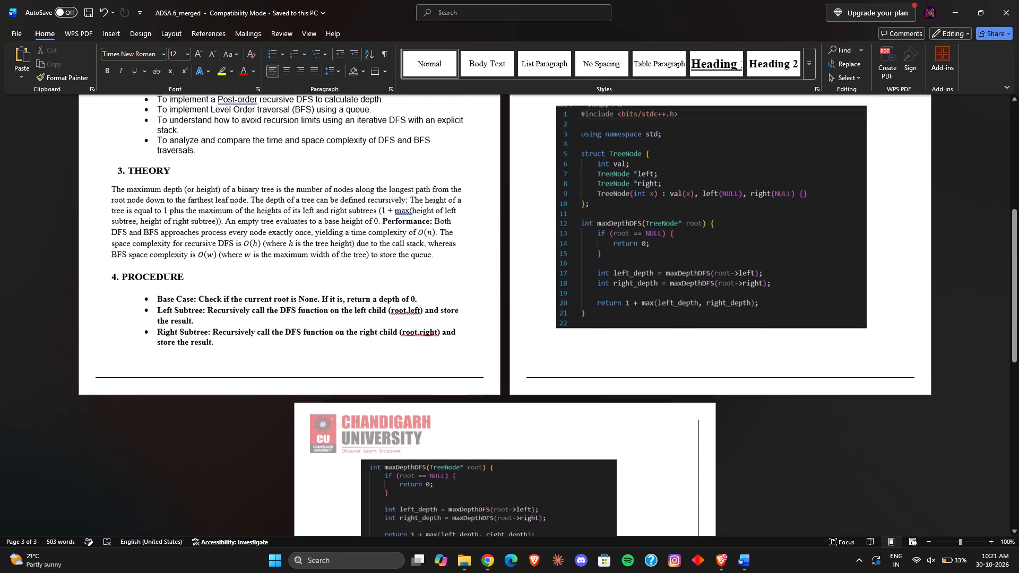
scroll(664, 289, "right", 1)
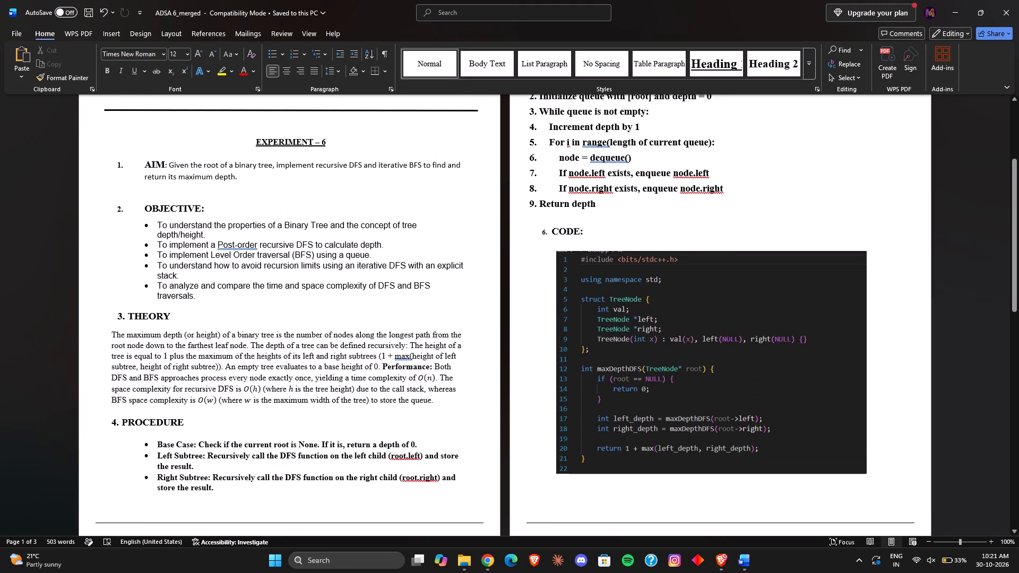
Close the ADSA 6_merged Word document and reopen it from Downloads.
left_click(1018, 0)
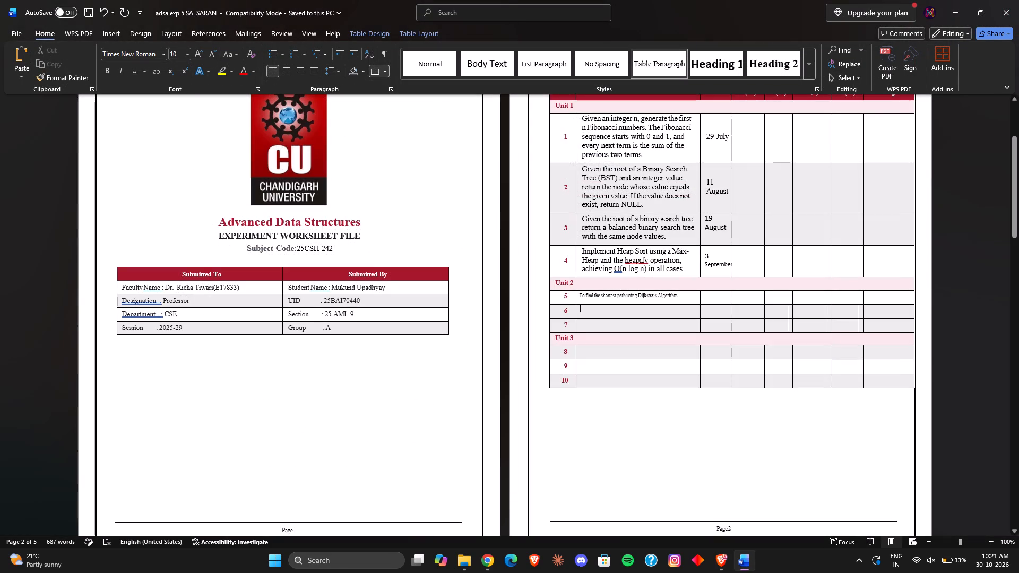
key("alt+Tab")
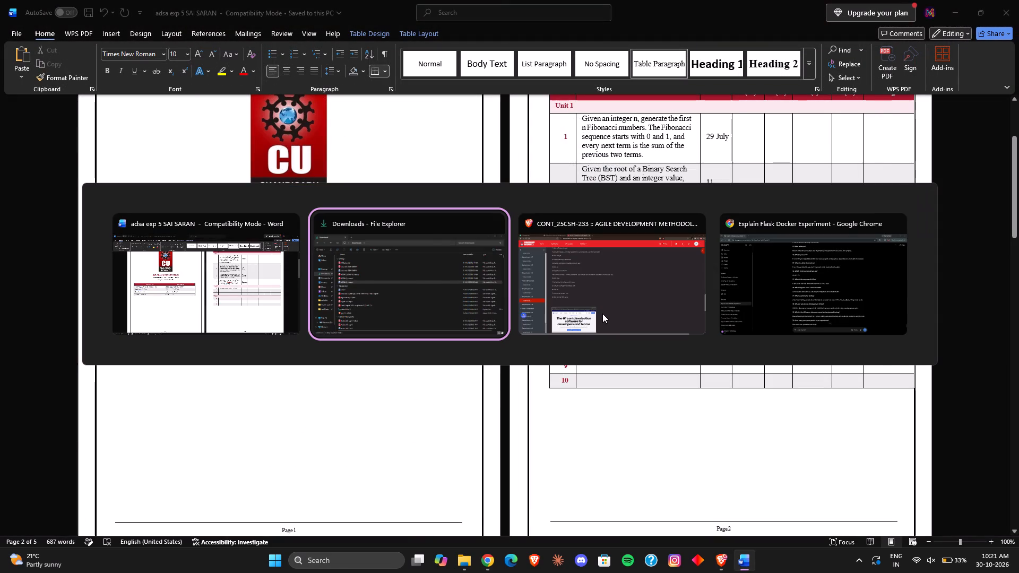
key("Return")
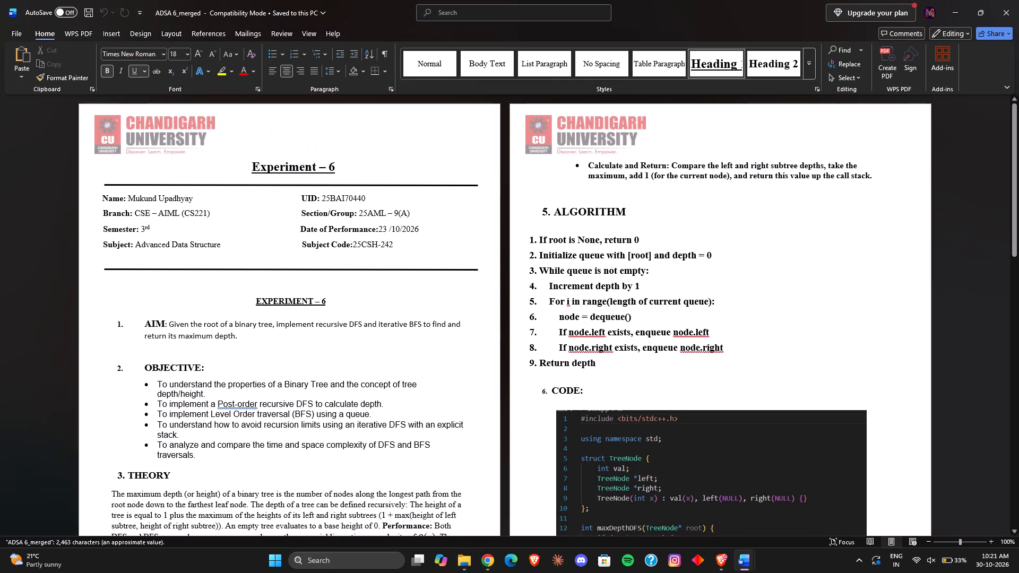
Copy "implement recursive DFS and iterative BFS to find and return its maximum depth." from Experiment 6's aim into row 6 of the Experiment 5 worksheet's index.
key("alt+Tab")
key("alt+Tab")
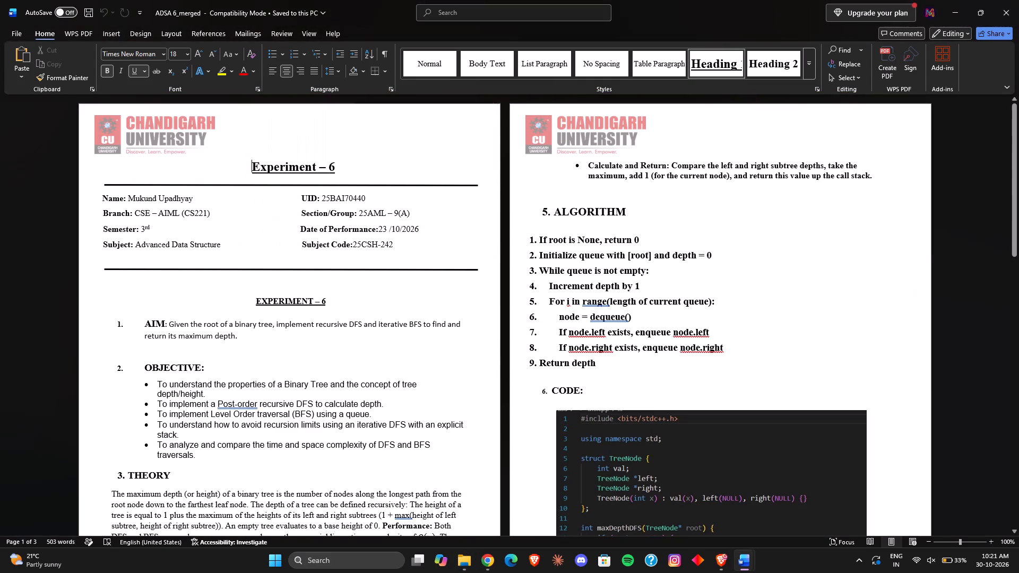
scroll(464, 331, "down", 2)
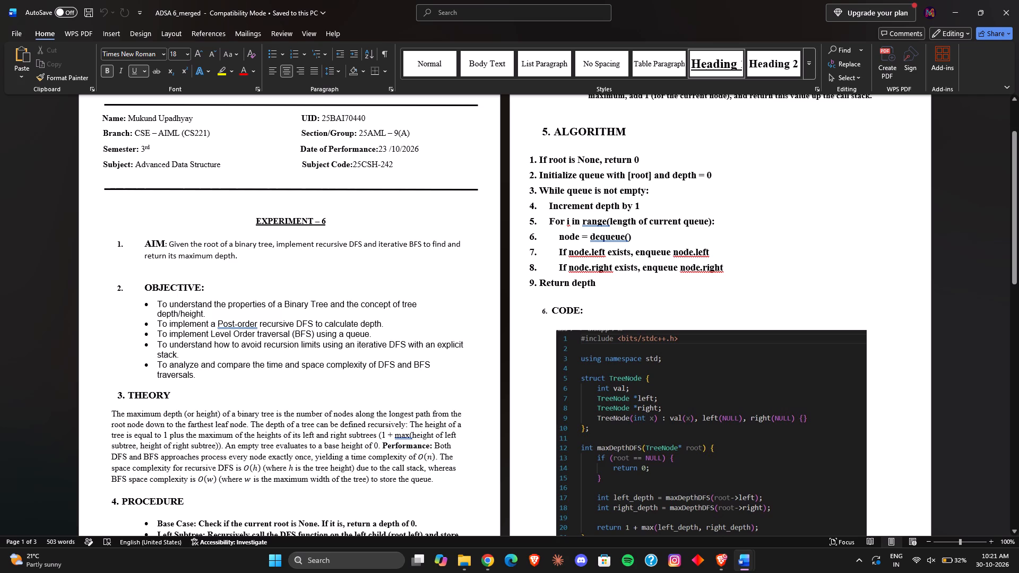
left_click_drag(314, 244, 229, 256)
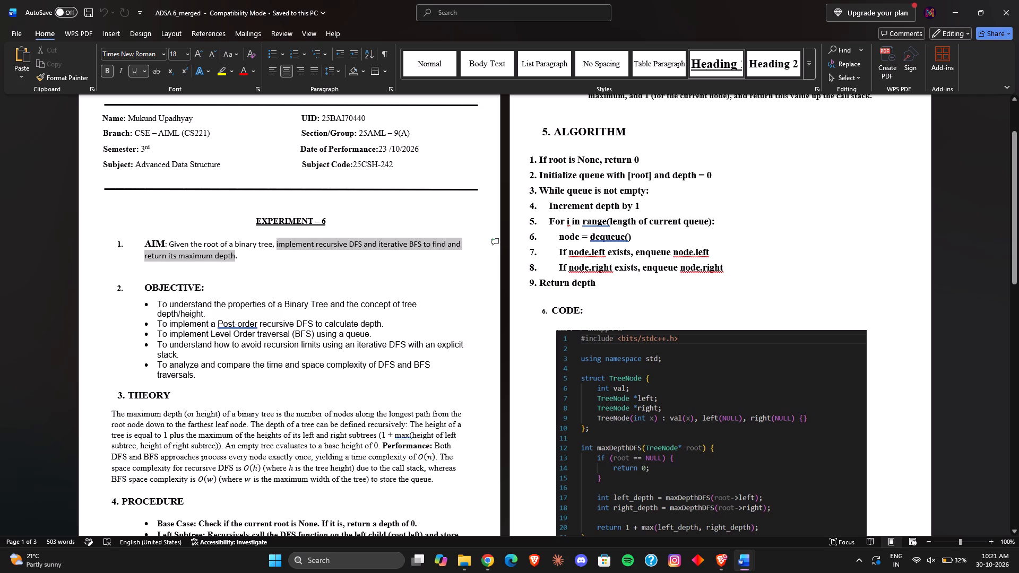
left_click_drag(229, 256, 239, 255)
key("ctrl+c")
key("alt+Tab")
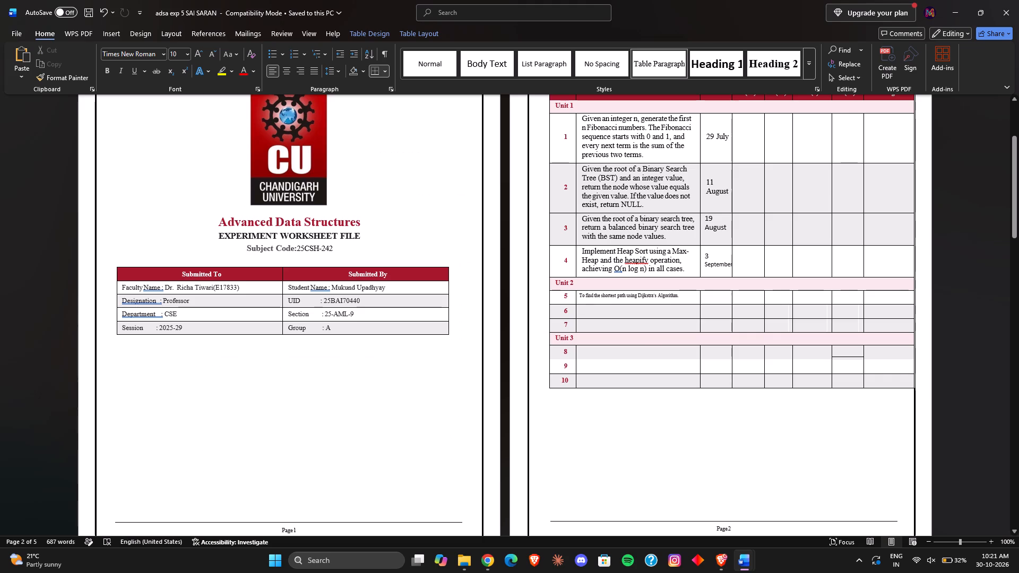
key("ctrl+v")
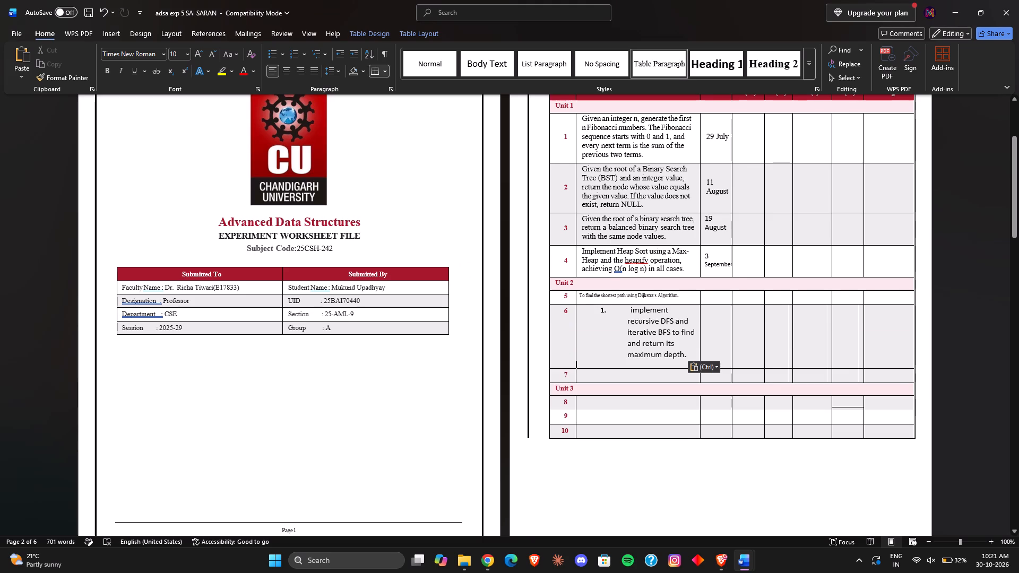
Remove the leading space, list number and indentation from the pasted experiment description in index row 6.
left_click(630, 314)
key("BackSpace")
key("BackSpace")
key("BackSpace")
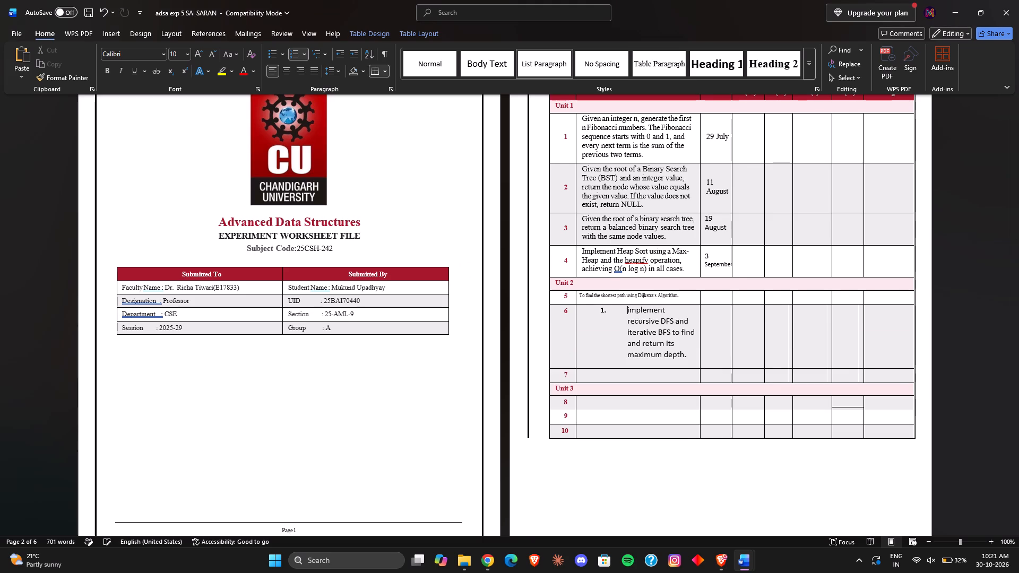
key("BackSpace")
key("BackSpace")
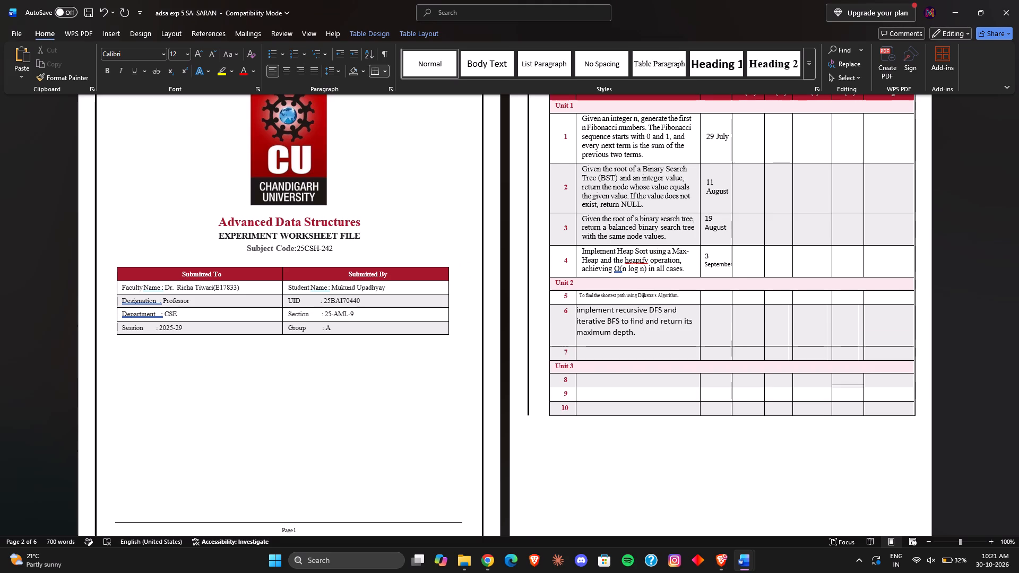
Format the Dijkstra's Algorithm description in index row 5 as 12 pt Times New Roman.
left_click_drag(687, 298, 592, 297)
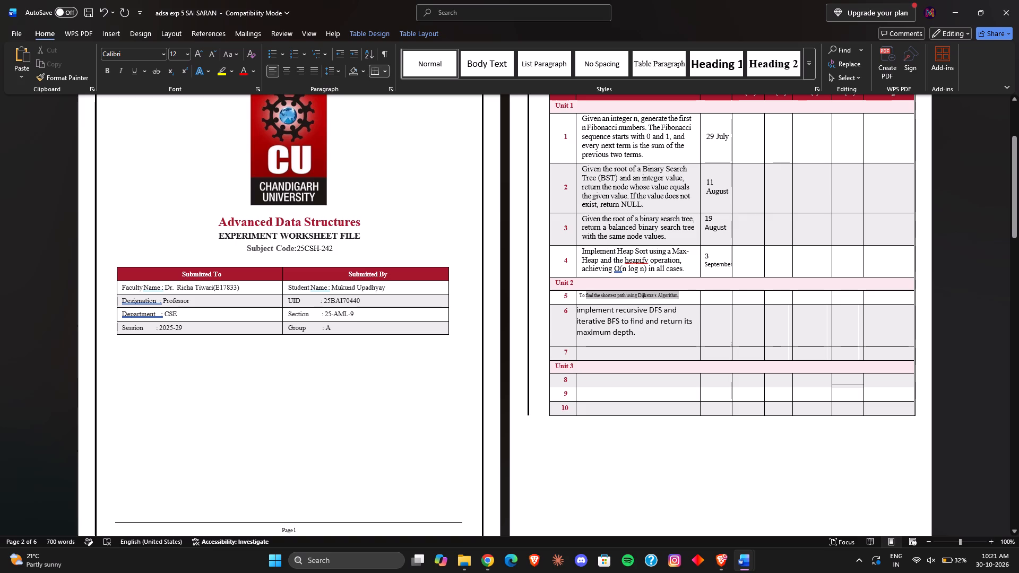
left_click_drag(592, 297, 583, 296)
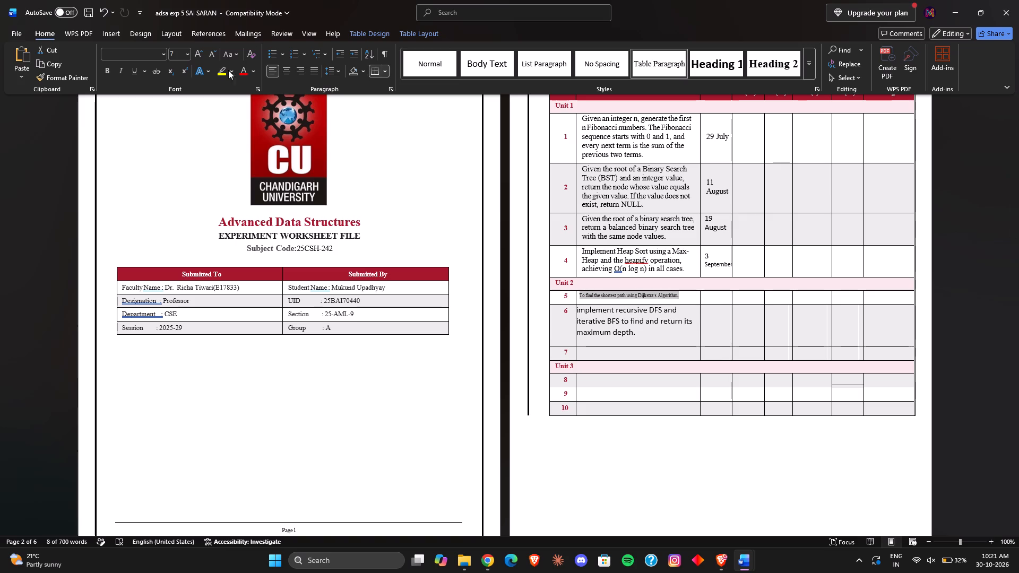
left_click(188, 54)
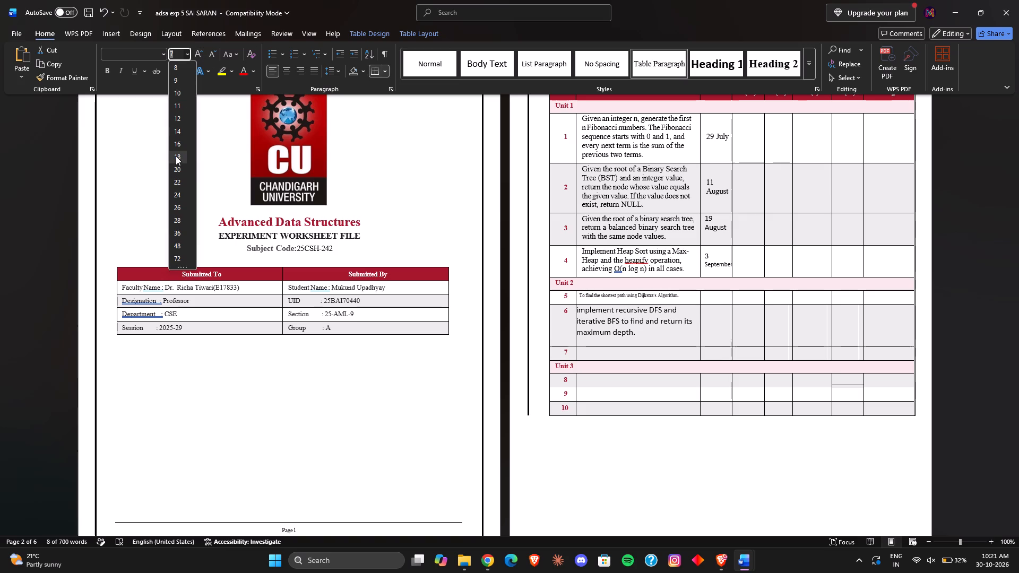
left_click(179, 117)
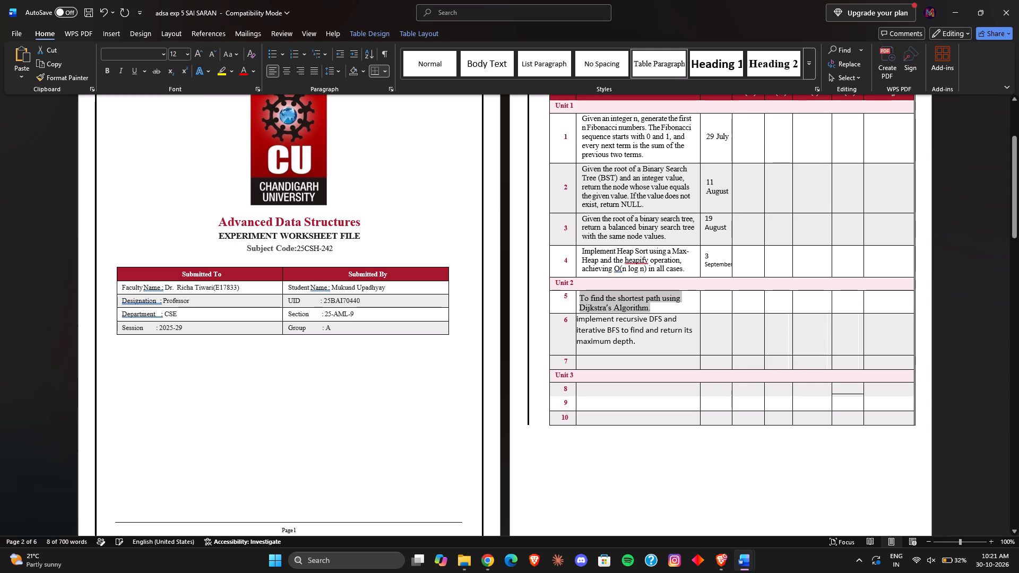
left_click(161, 54)
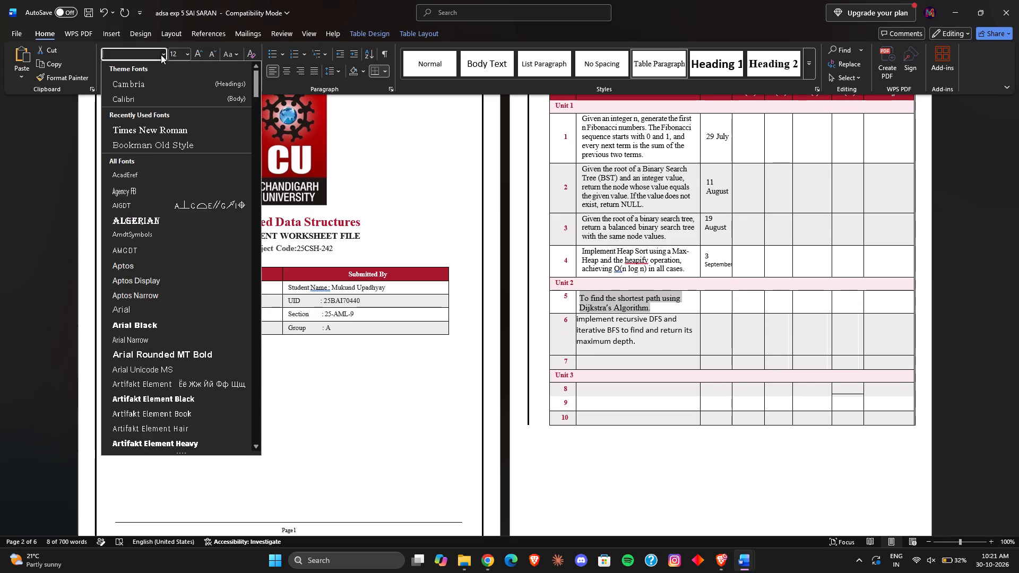
left_click(144, 133)
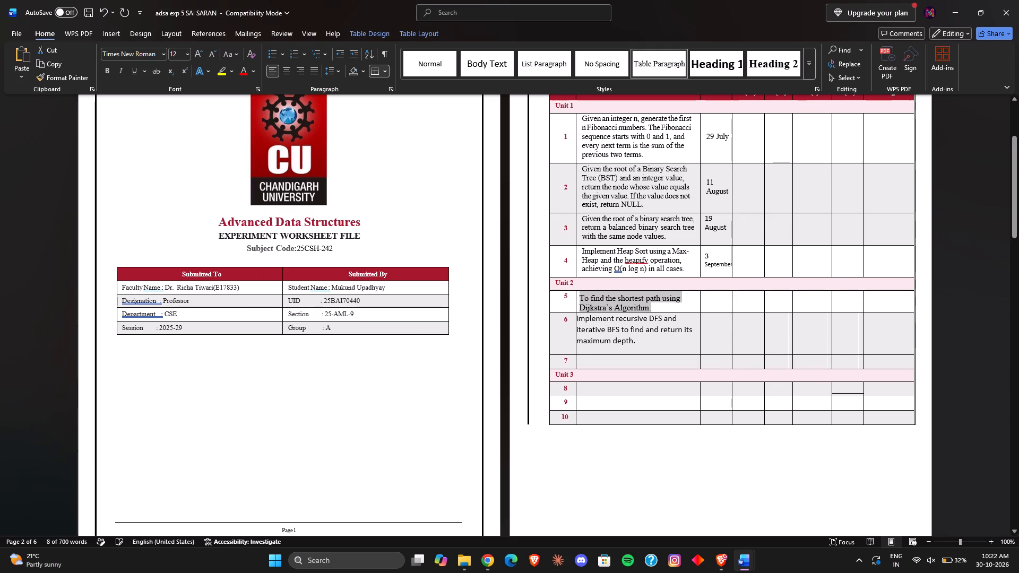
left_click(669, 338)
left_click(715, 303)
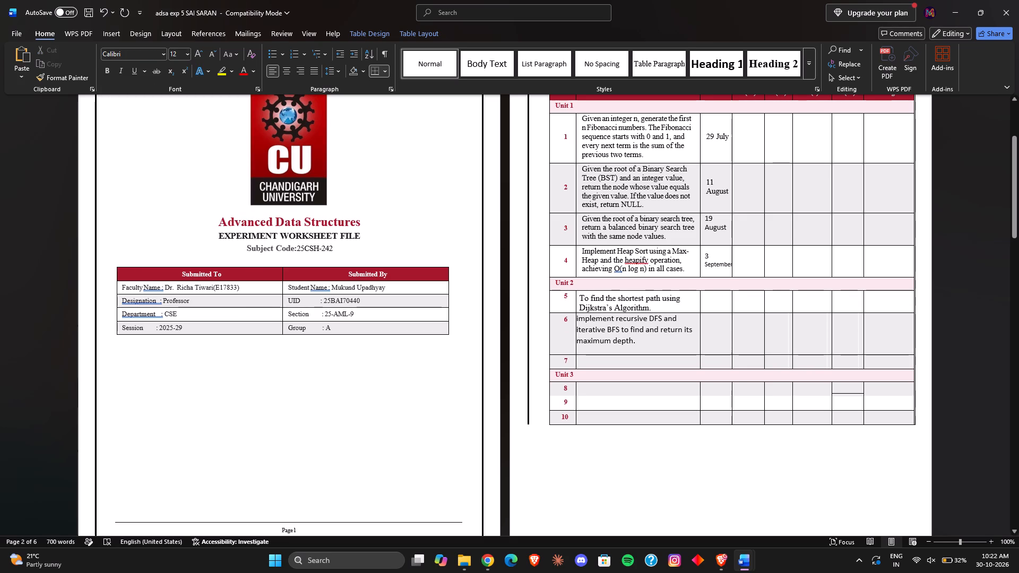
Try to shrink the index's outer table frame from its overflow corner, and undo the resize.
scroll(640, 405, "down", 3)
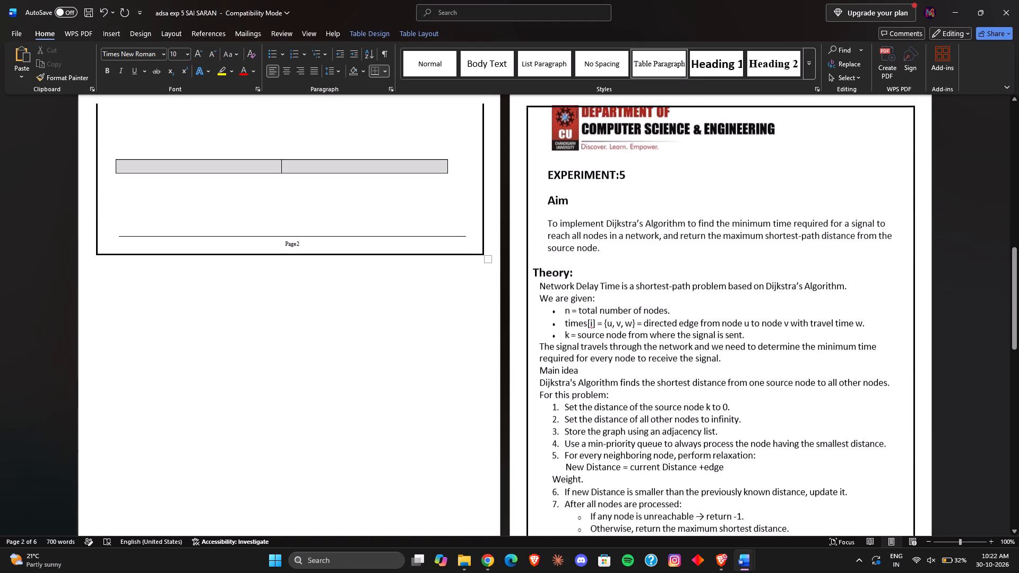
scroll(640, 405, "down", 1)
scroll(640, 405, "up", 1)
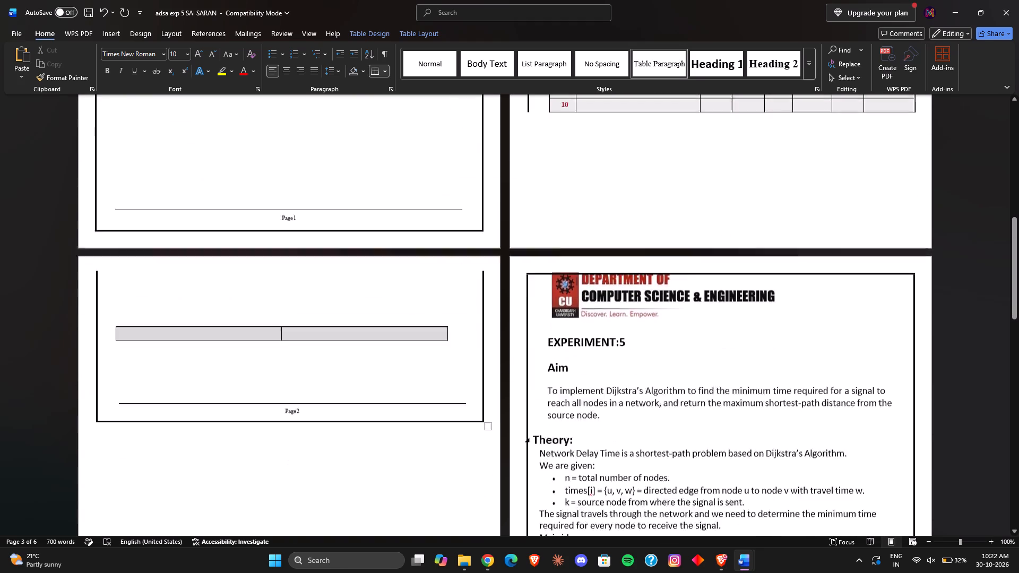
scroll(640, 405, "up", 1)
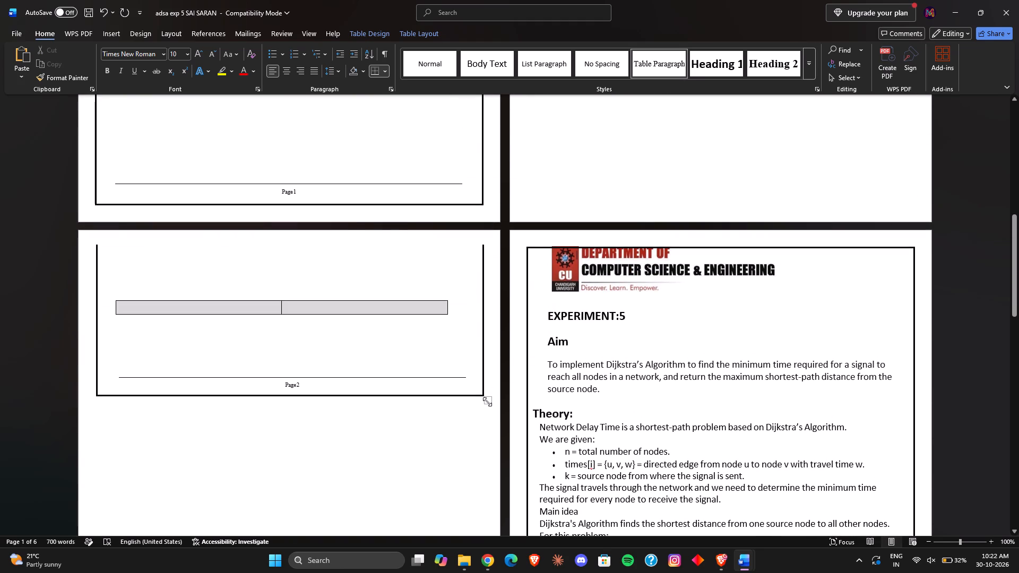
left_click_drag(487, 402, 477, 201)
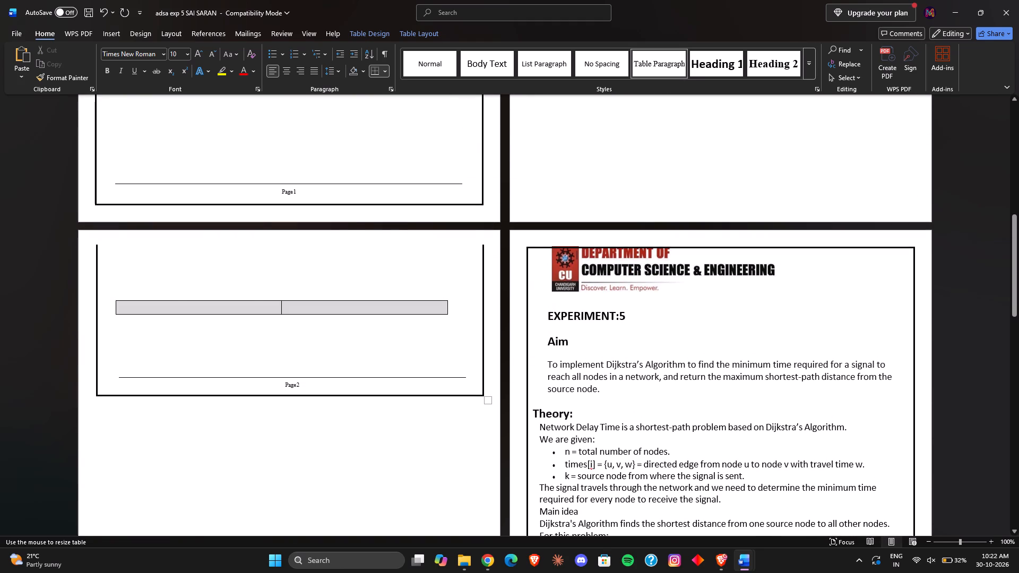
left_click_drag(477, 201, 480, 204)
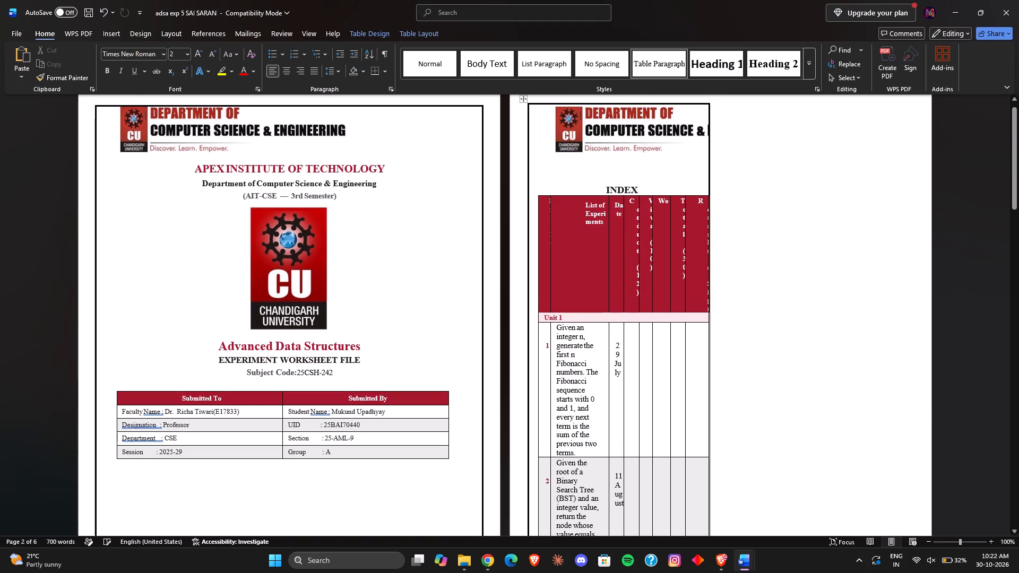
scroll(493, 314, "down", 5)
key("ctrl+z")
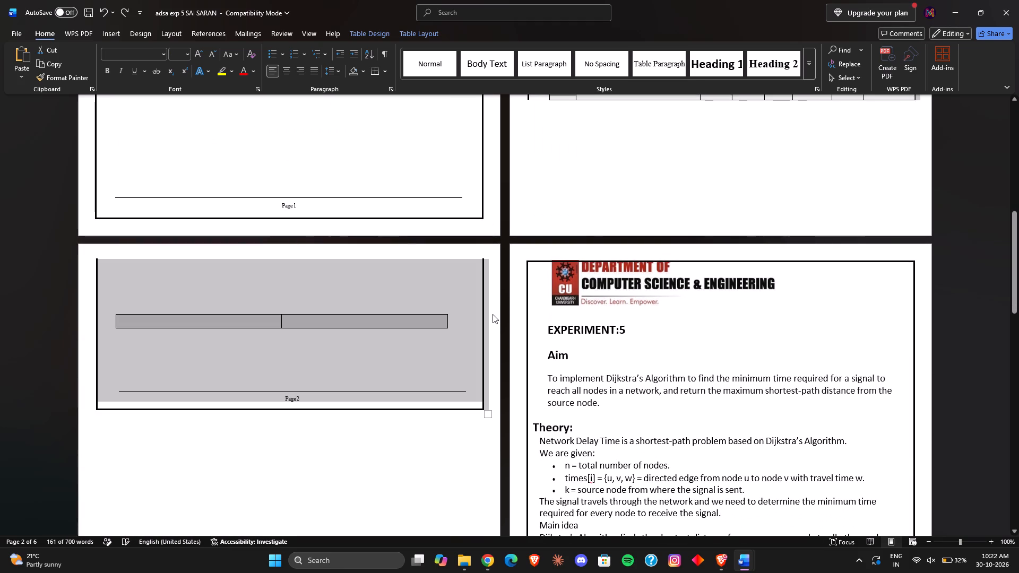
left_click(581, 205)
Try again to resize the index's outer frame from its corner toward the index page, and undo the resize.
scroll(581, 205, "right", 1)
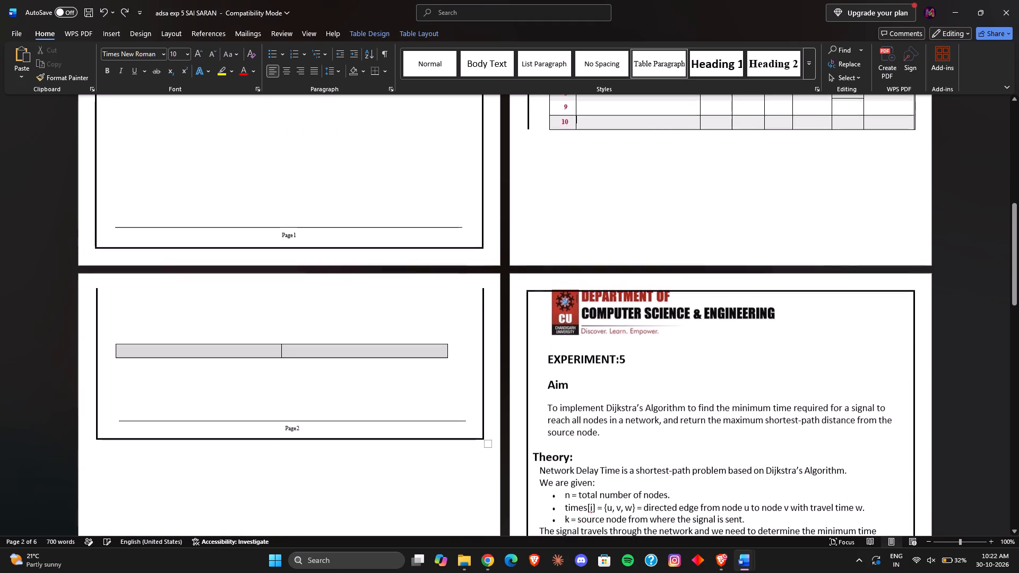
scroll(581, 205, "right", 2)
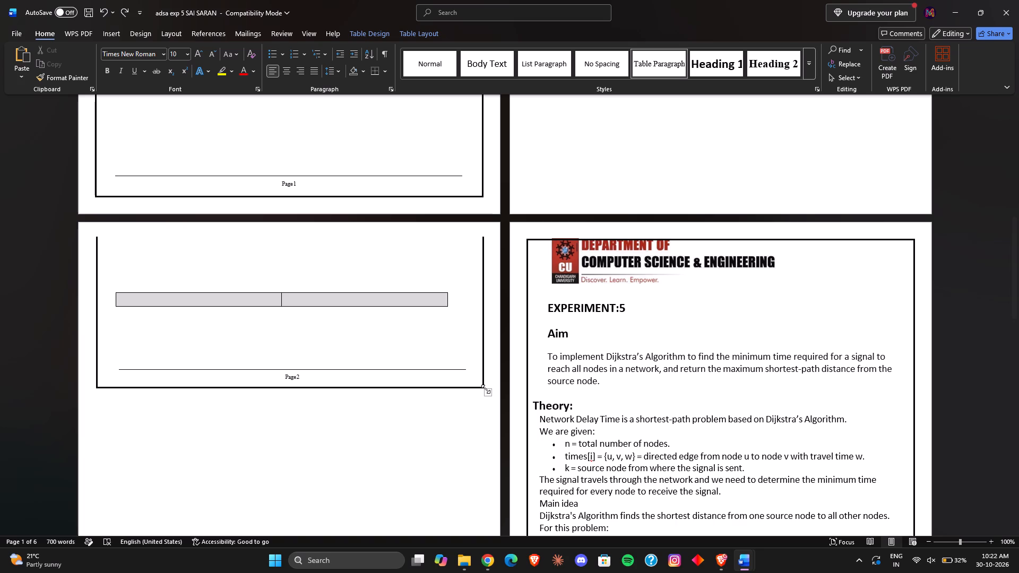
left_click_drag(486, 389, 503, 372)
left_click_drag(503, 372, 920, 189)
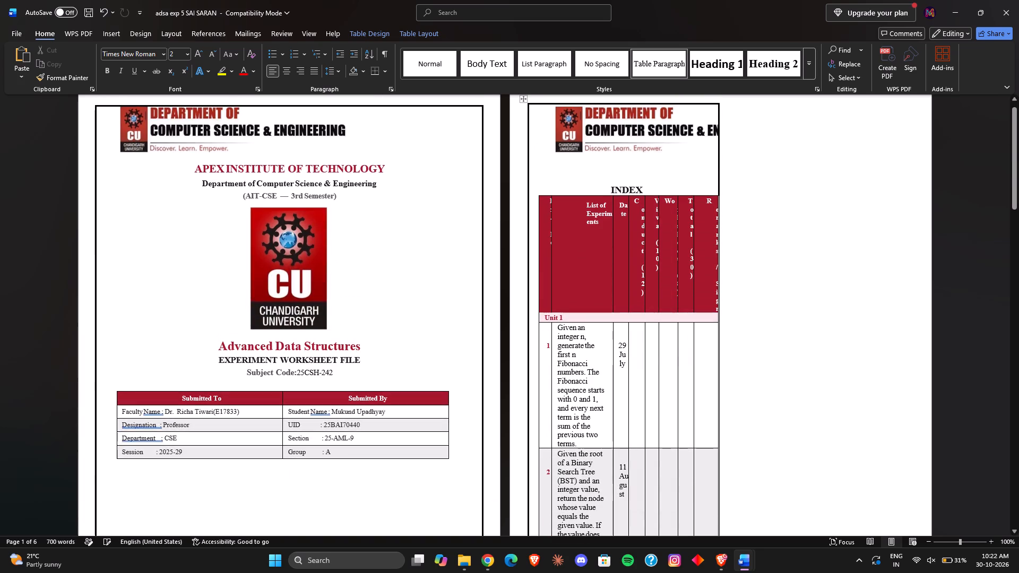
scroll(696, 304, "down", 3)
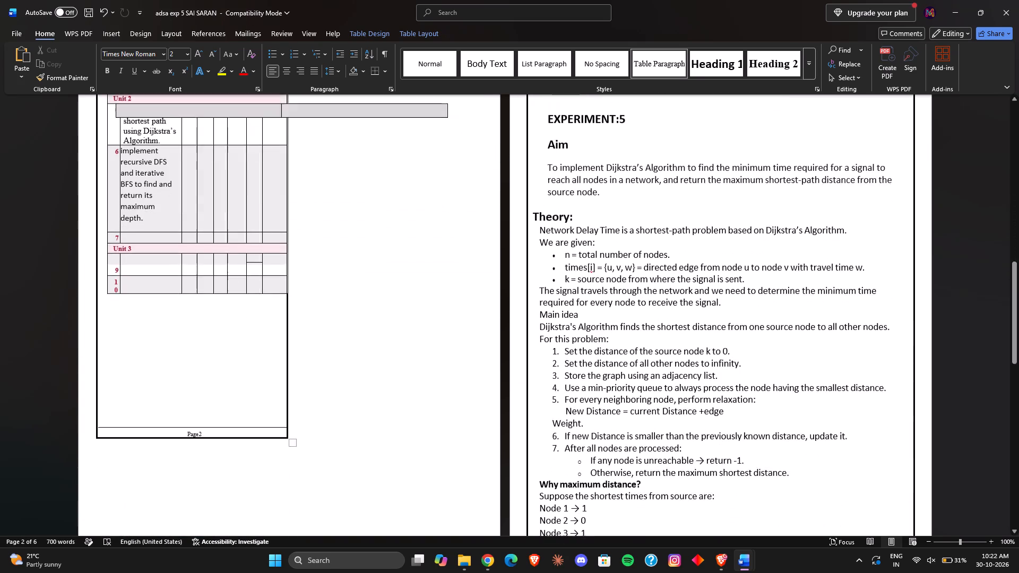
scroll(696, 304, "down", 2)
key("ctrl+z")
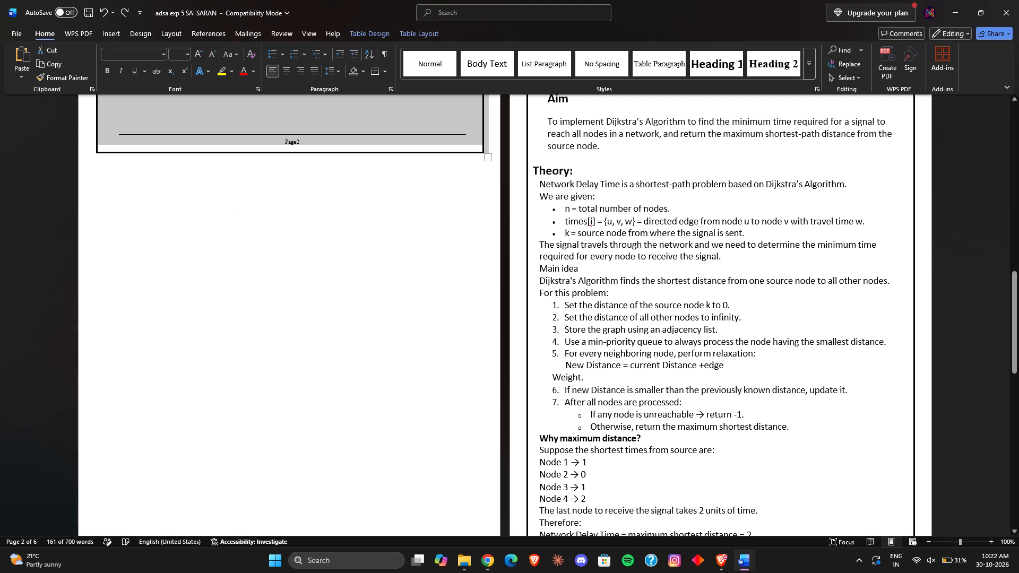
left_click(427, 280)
Raise the bottom border of the index frame on the overflow page to just below the Page 2 footer.
scroll(427, 280, "up", 5)
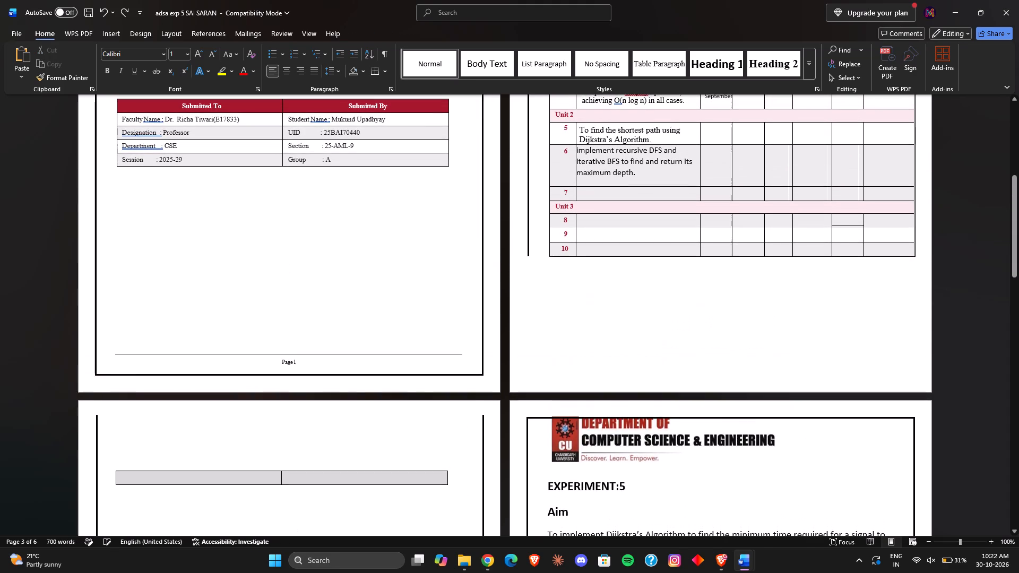
scroll(282, 442, "down", 1)
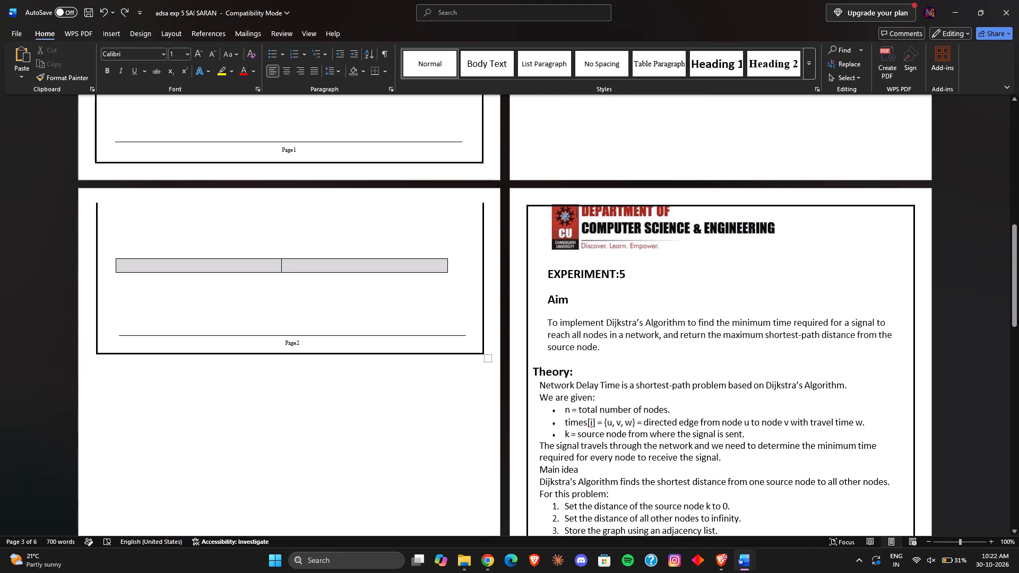
left_click_drag(301, 353, 318, 239)
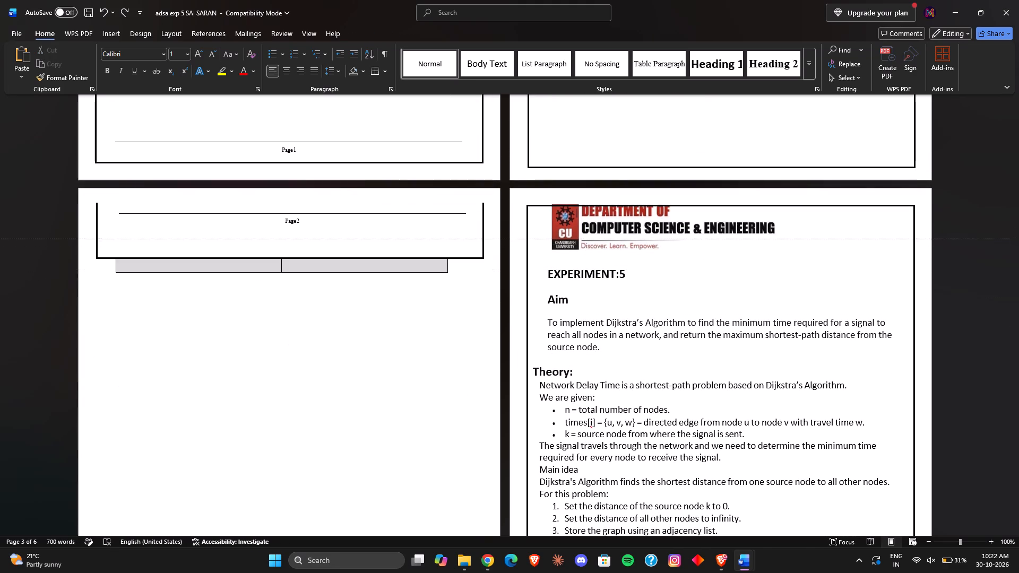
left_click_drag(318, 239, 325, 213)
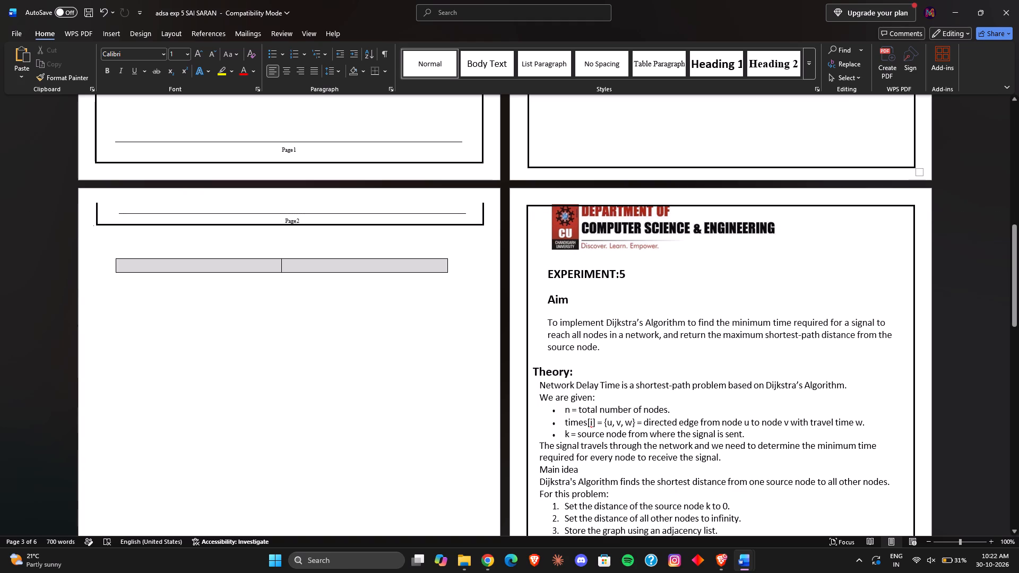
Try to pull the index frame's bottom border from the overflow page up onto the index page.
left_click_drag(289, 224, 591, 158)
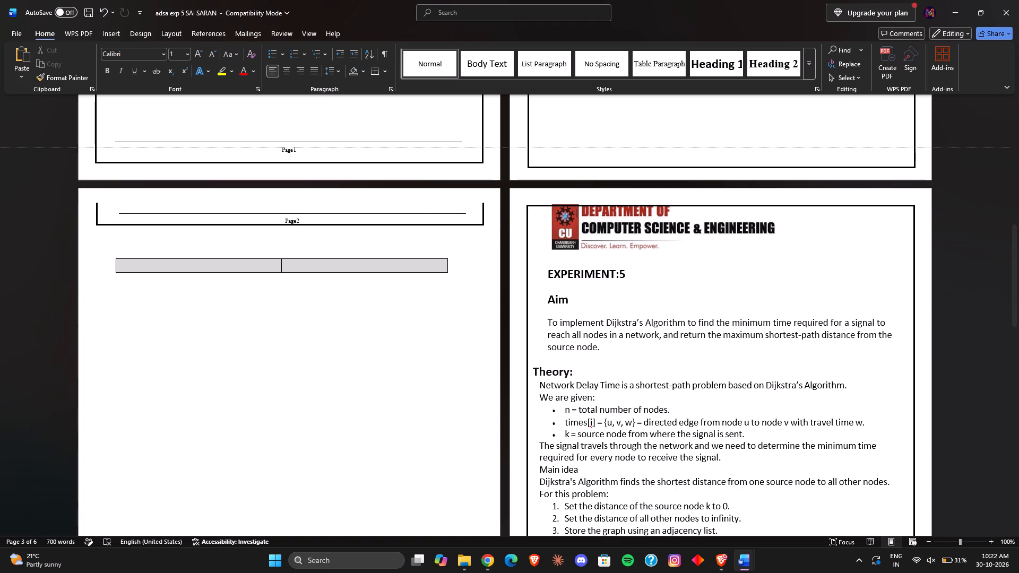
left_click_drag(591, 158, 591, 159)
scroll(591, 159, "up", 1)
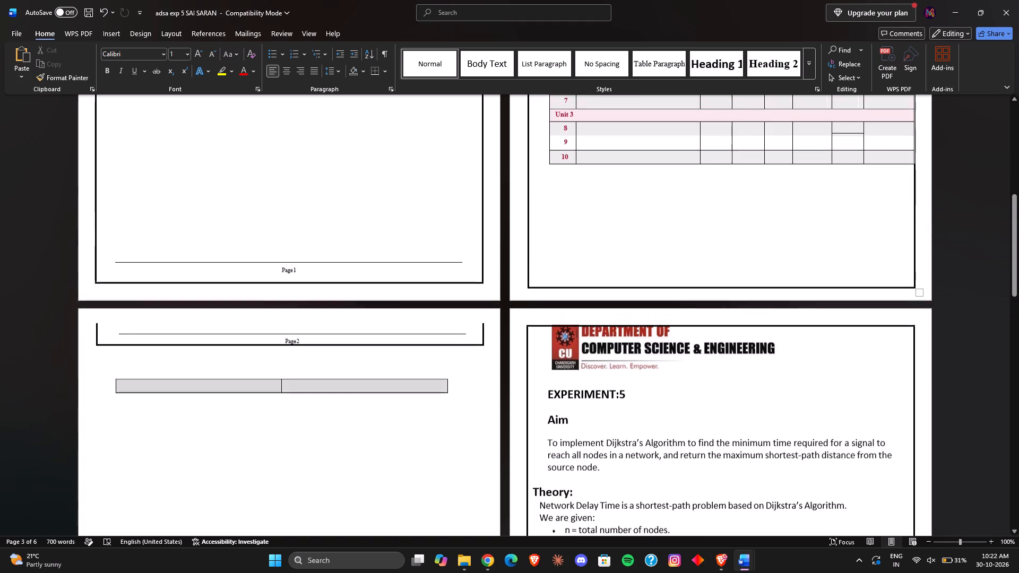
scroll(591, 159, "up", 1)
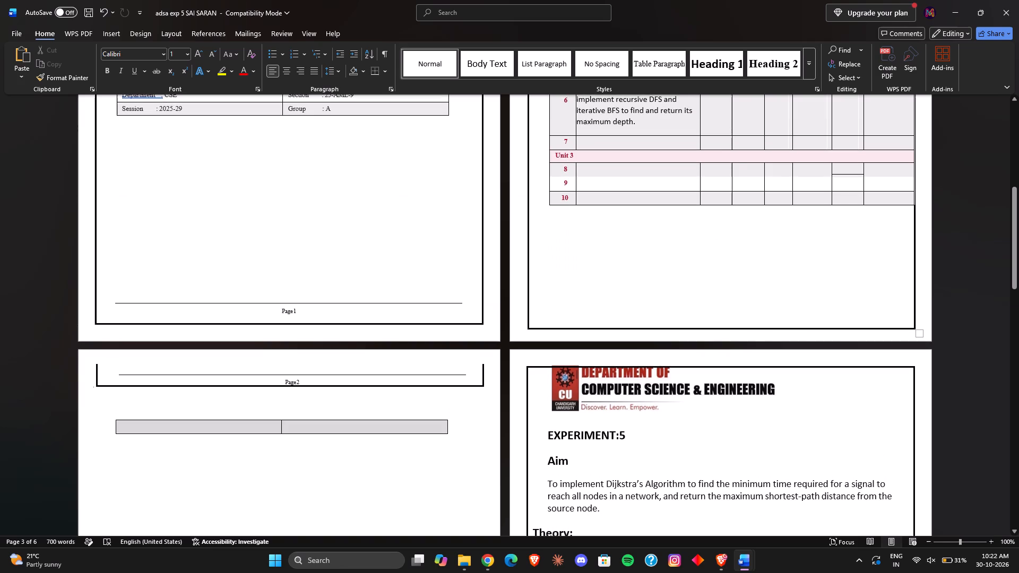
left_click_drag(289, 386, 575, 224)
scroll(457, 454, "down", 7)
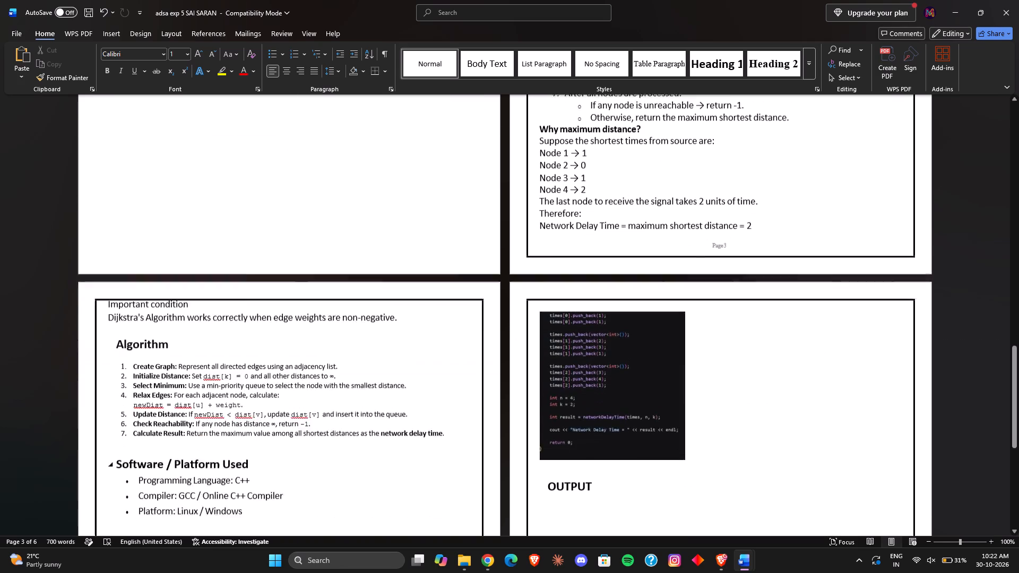
Move the grey two-cell bar from the overflow page to the index page, centred below the experiments table.
scroll(457, 454, "down", 2)
scroll(457, 454, "up", 13)
scroll(457, 454, "down", 5)
left_click(403, 396)
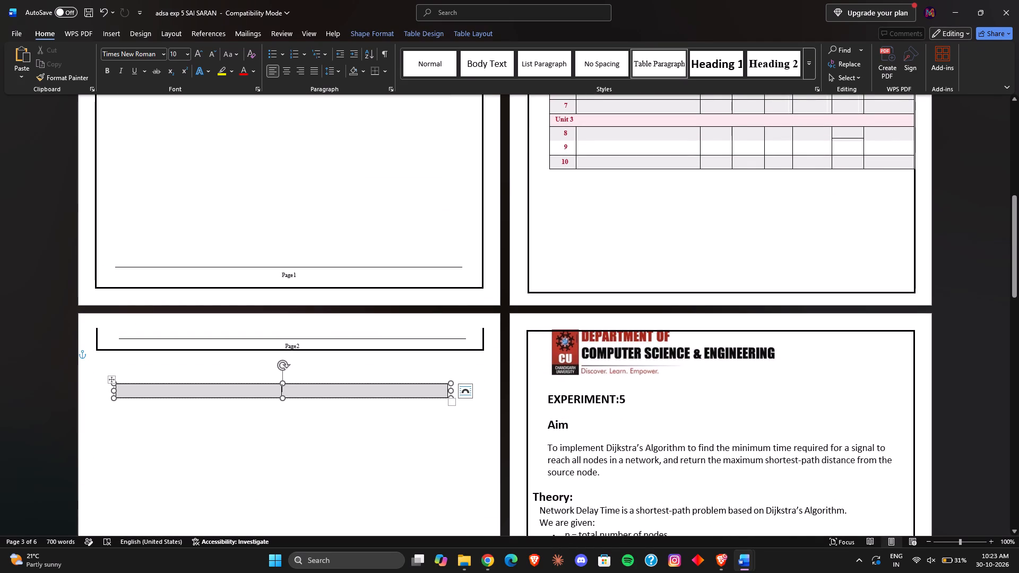
left_click_drag(353, 396, 800, 236)
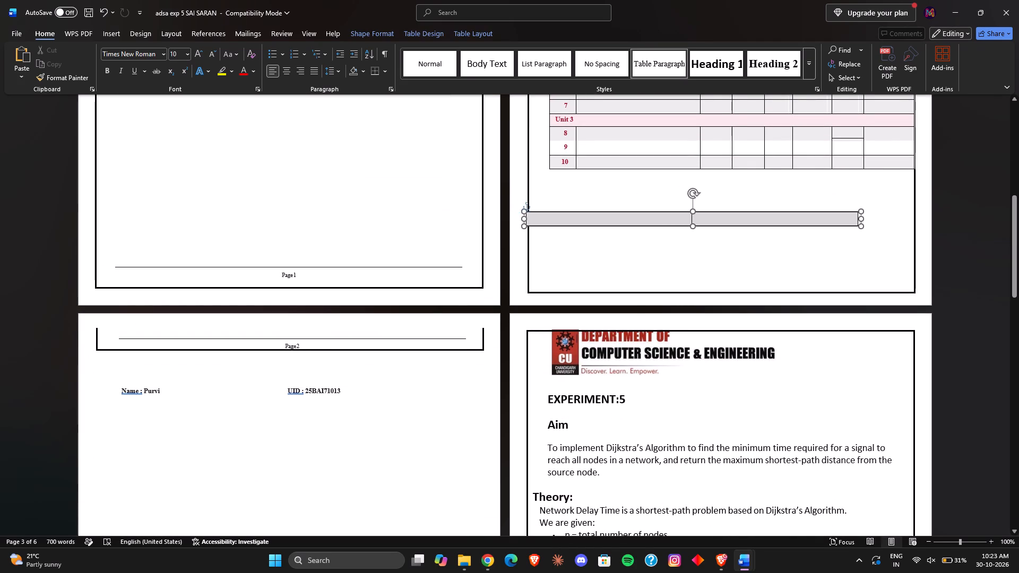
left_click_drag(800, 236, 818, 244)
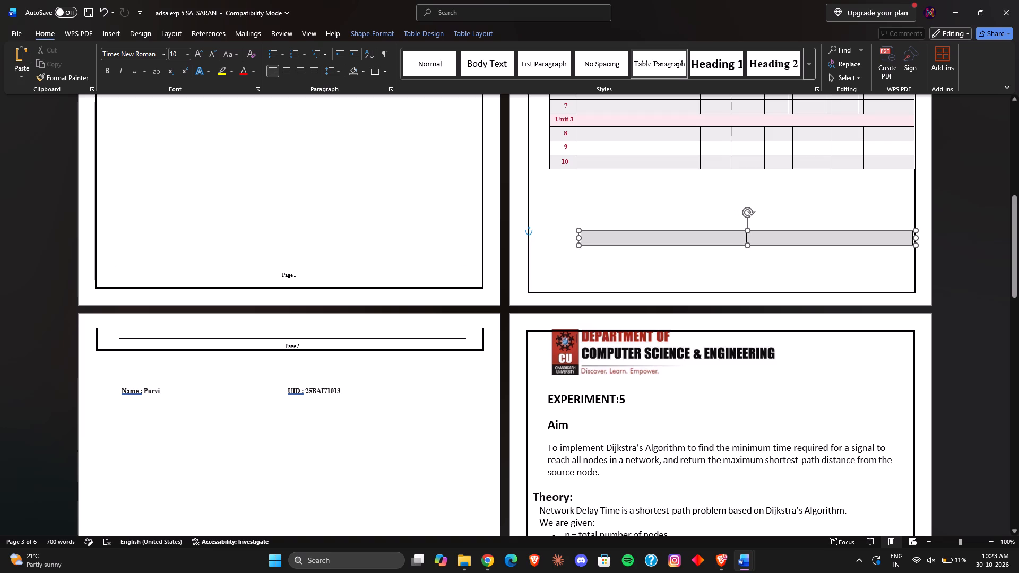
left_click_drag(818, 244, 806, 246)
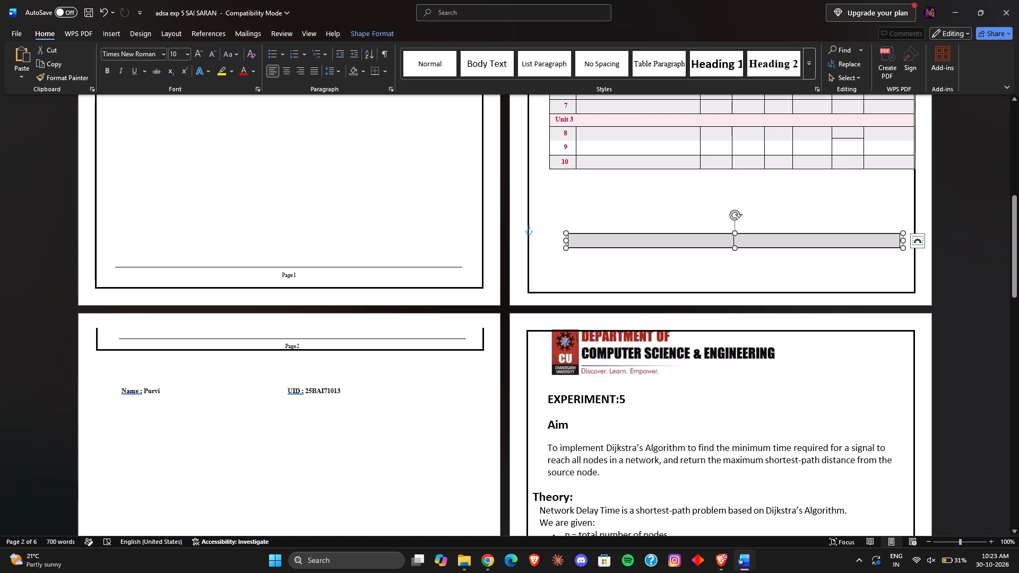
Replace the name in the overflow page's Name text box with the student's full name, widening the box to fit.
left_click(169, 394)
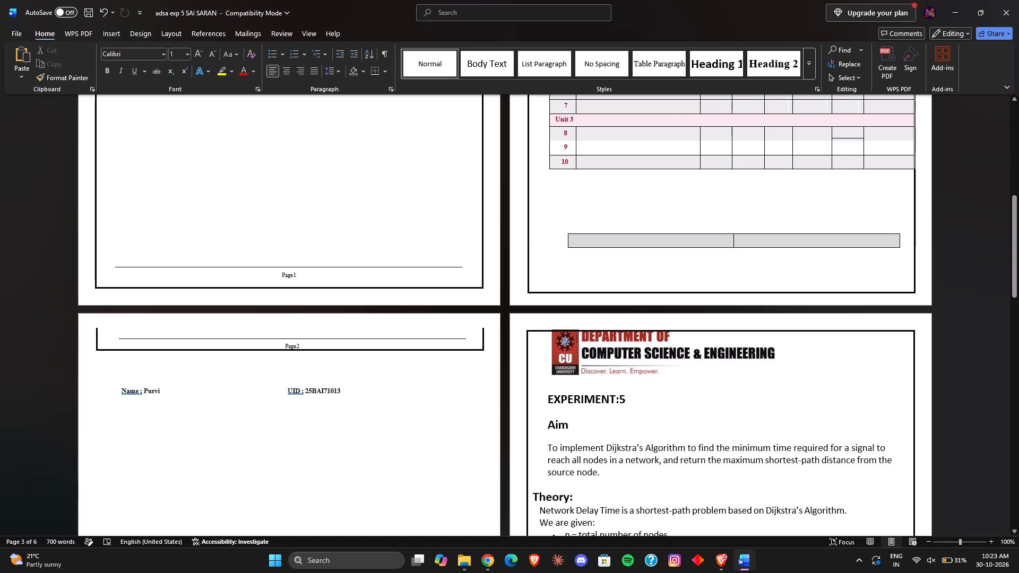
left_click(162, 392)
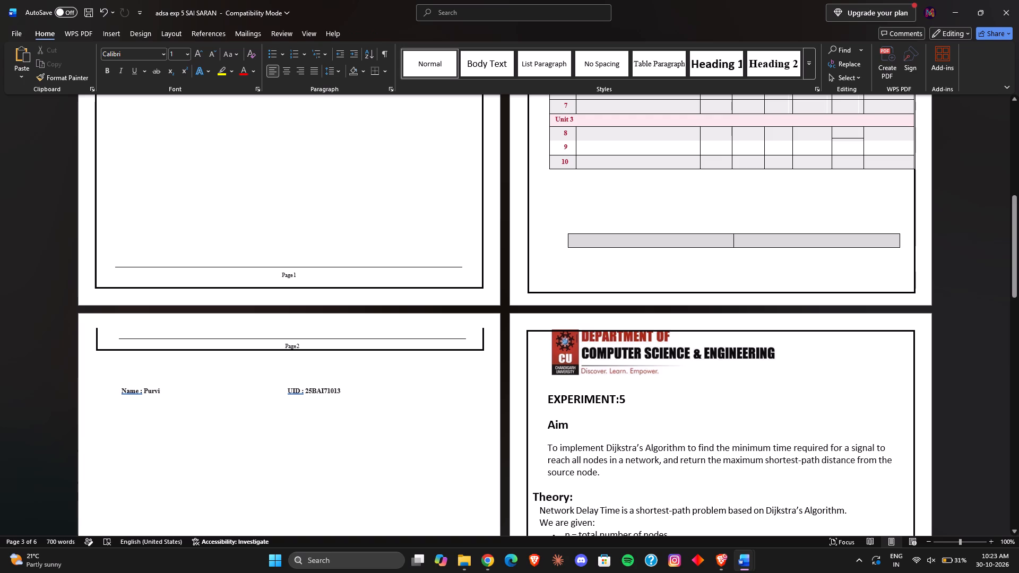
left_click(158, 392)
triple_click(149, 390)
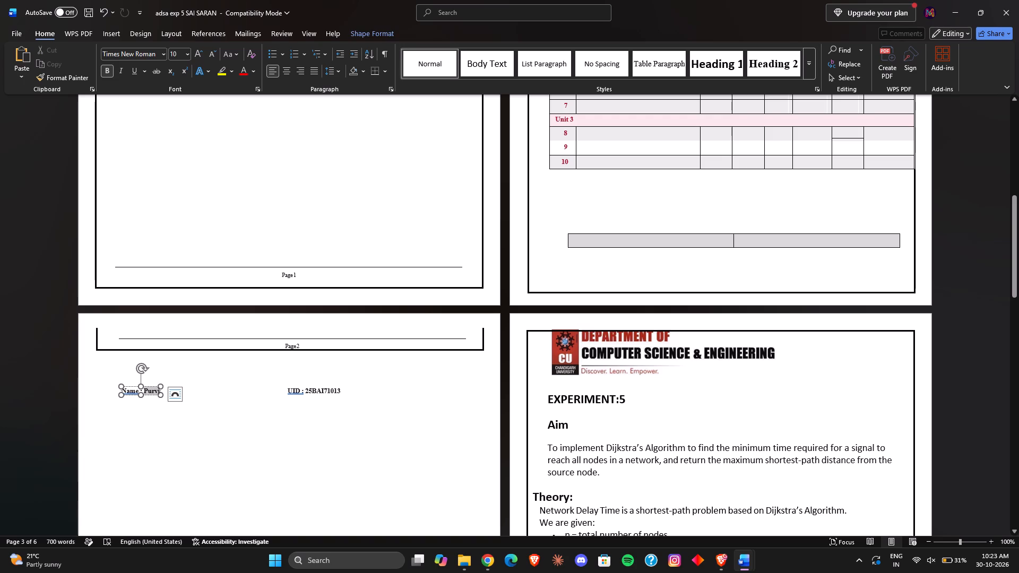
key("Right")
key("ctrl+BackSpace")
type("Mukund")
left_click_drag(161, 392, 182, 389)
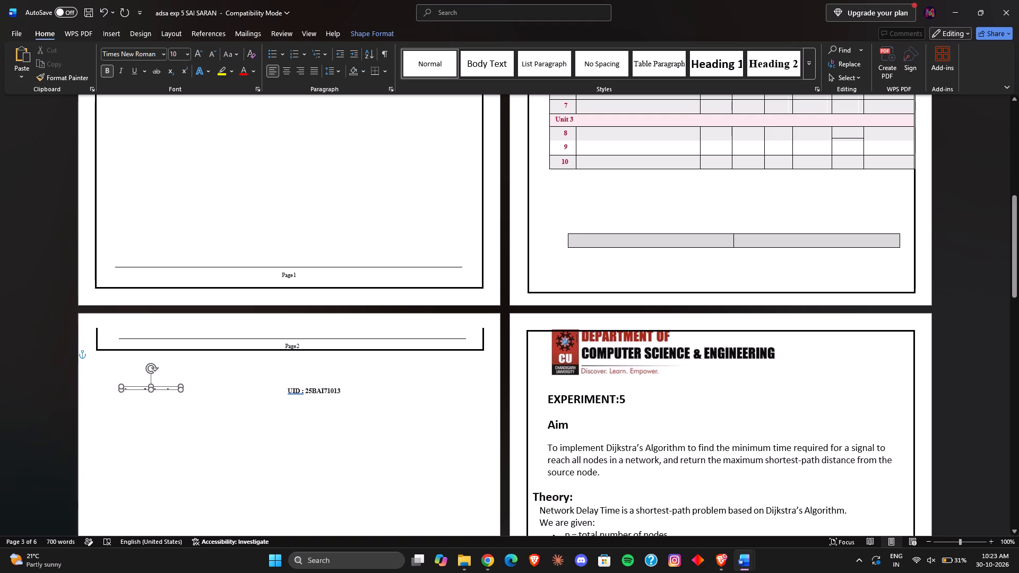
left_click_drag(182, 389, 206, 397)
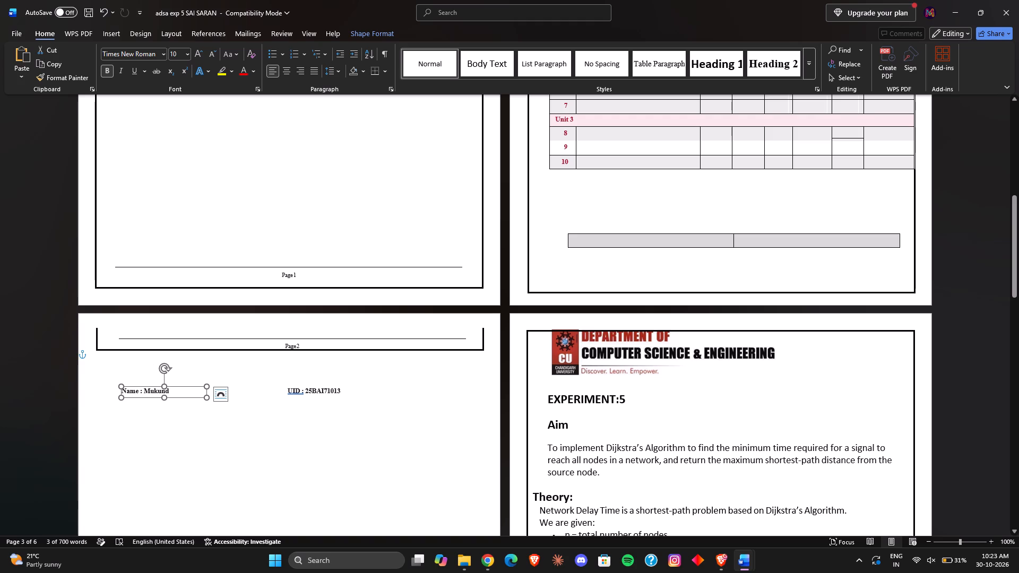
double_click(180, 393)
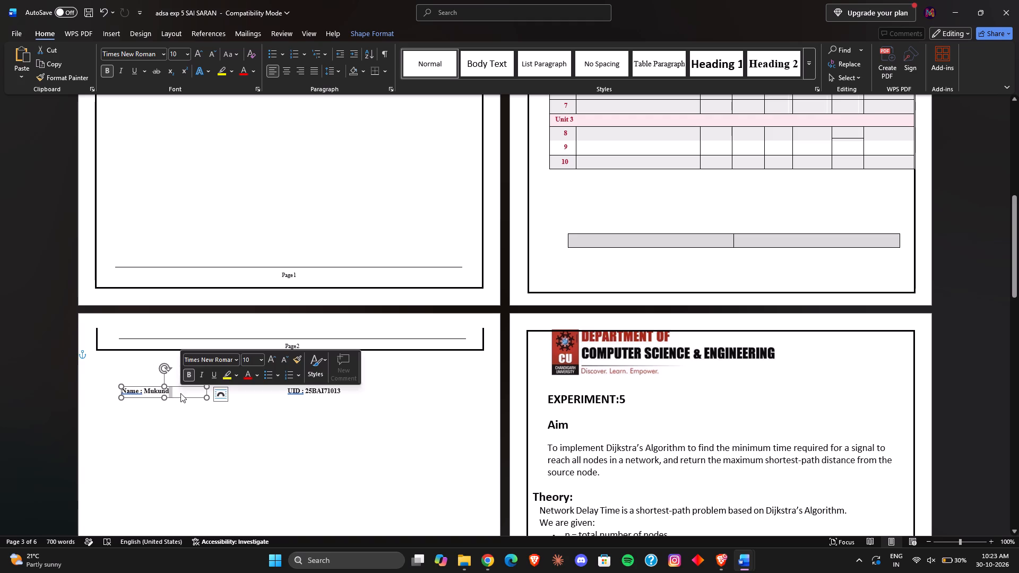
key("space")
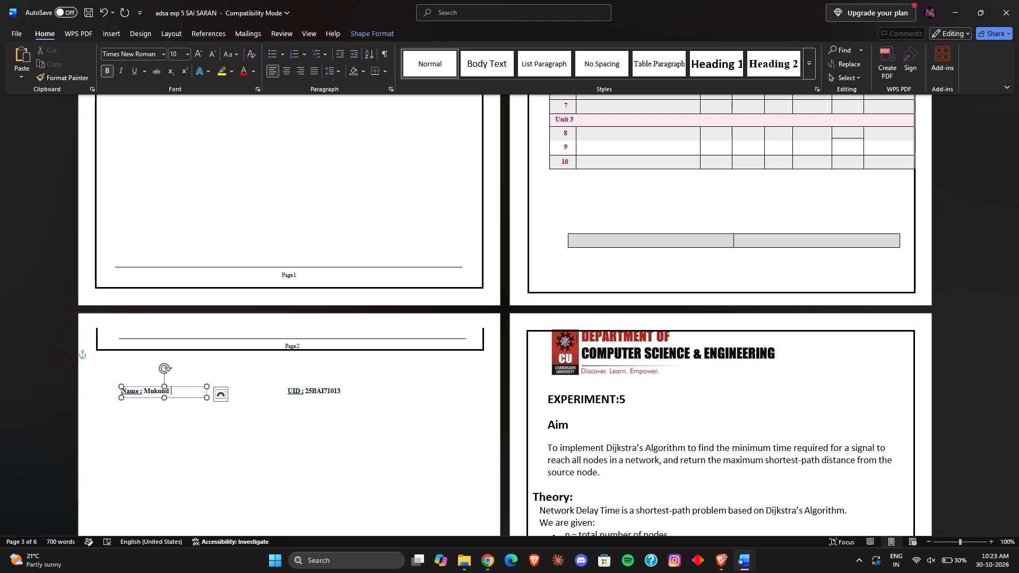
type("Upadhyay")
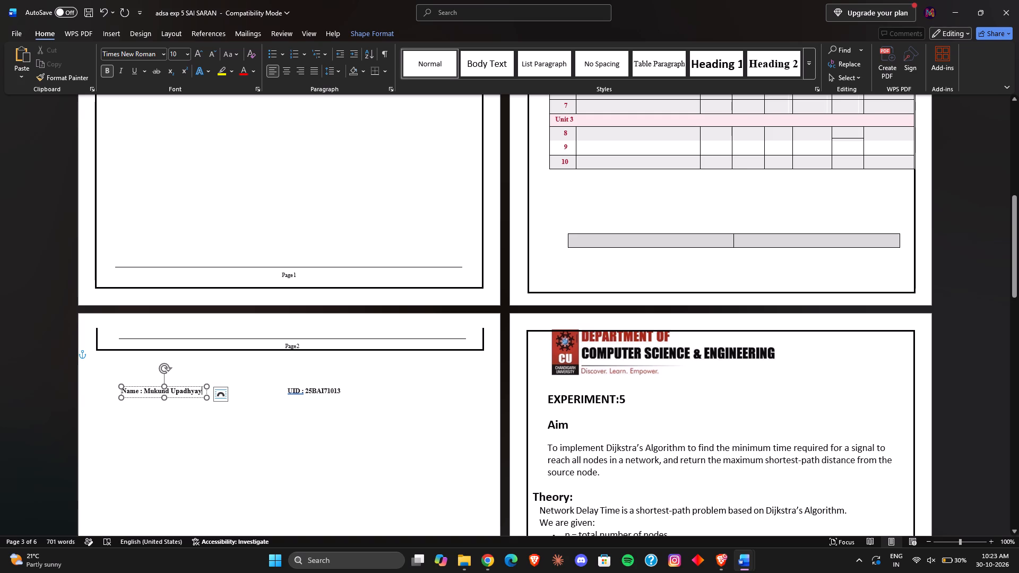
Move the Name text box onto the index page just above the grey bar, with square text wrapping.
left_click_drag(185, 397, 643, 249)
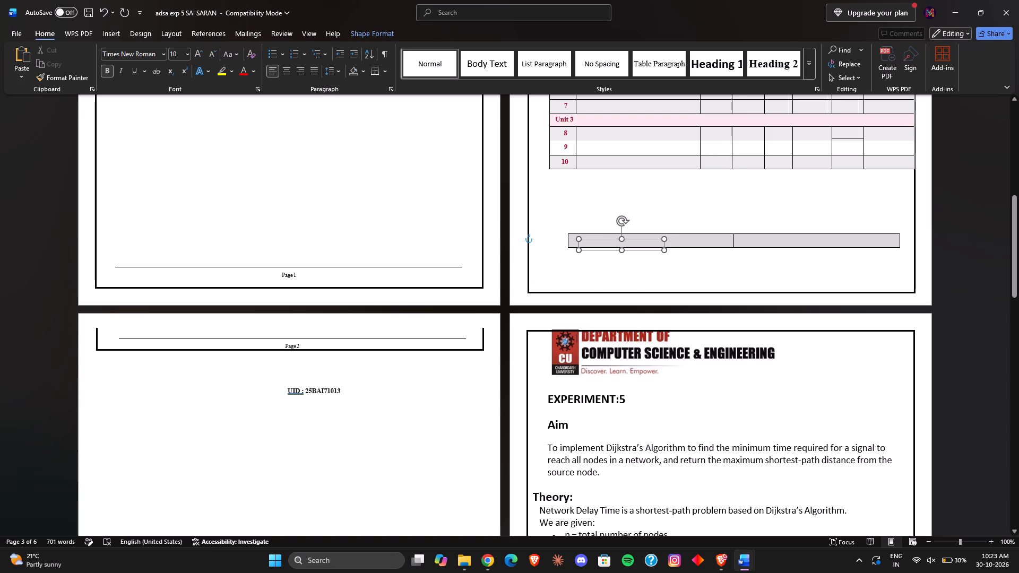
left_click_drag(643, 249, 641, 234)
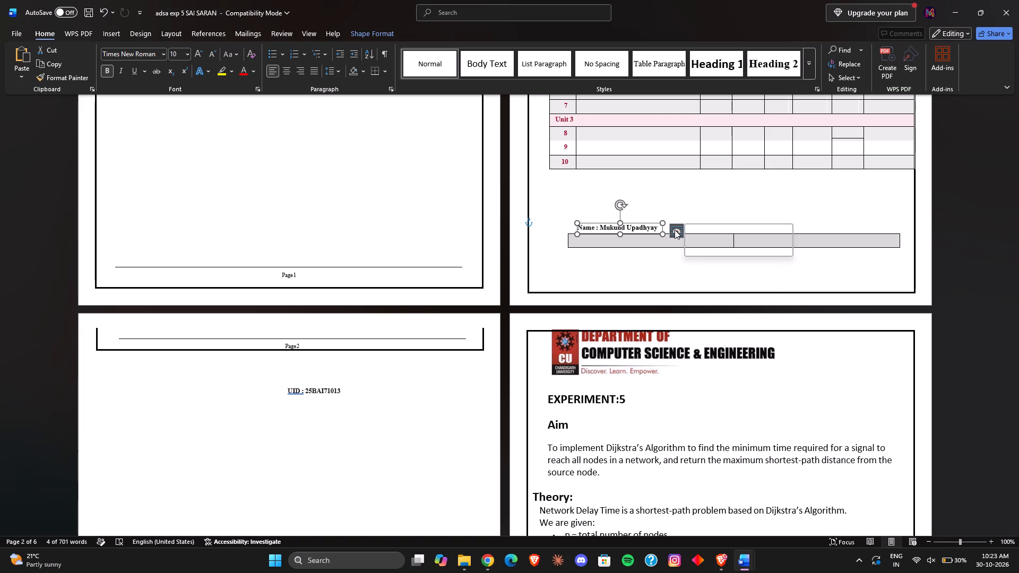
left_click(675, 230)
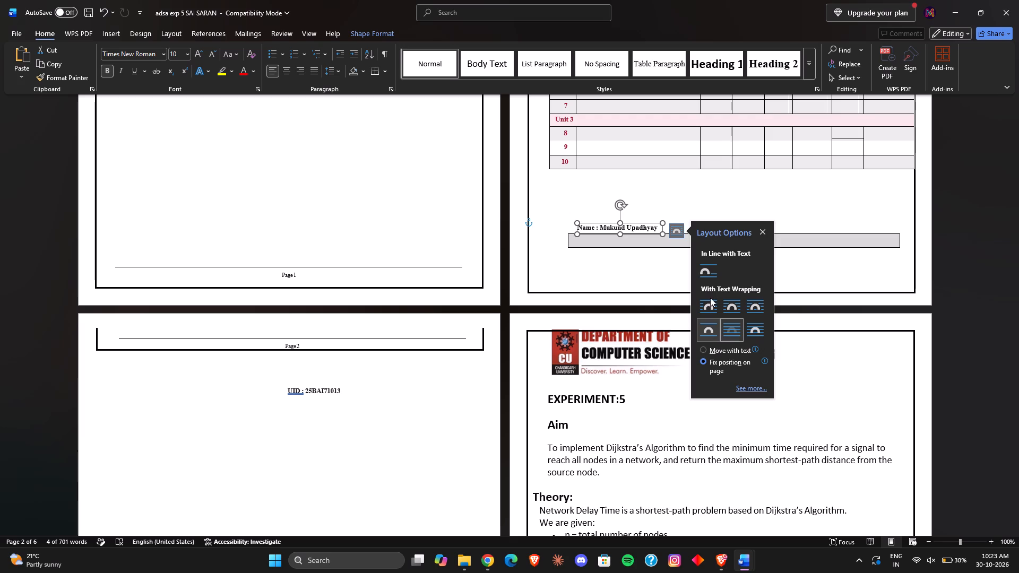
left_click(710, 301)
left_click_drag(638, 234, 634, 228)
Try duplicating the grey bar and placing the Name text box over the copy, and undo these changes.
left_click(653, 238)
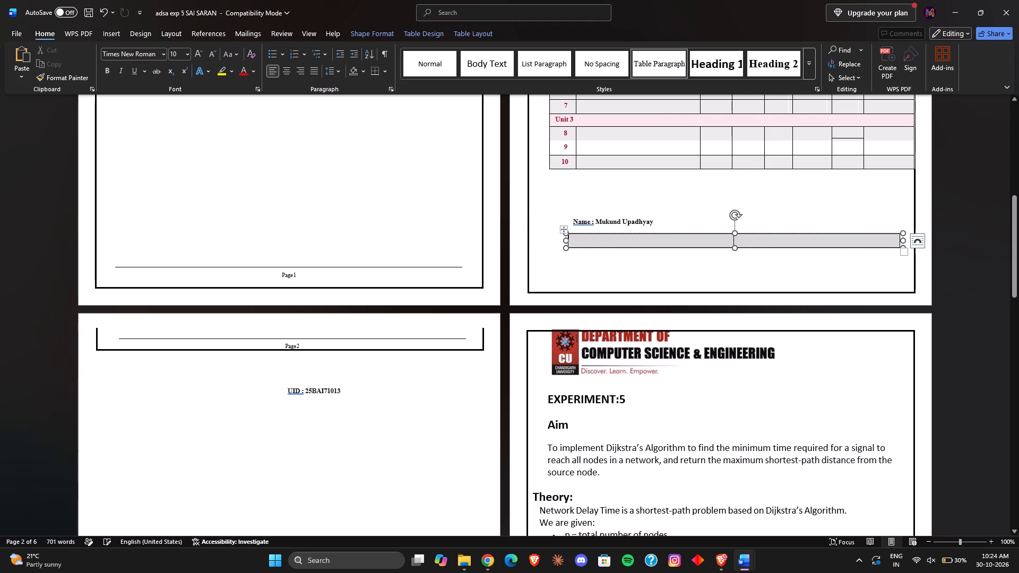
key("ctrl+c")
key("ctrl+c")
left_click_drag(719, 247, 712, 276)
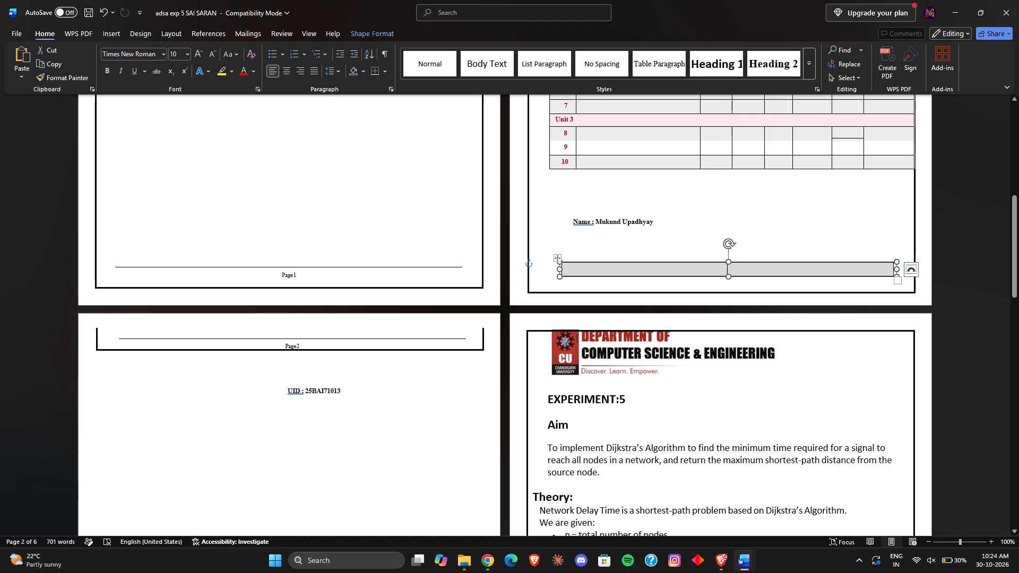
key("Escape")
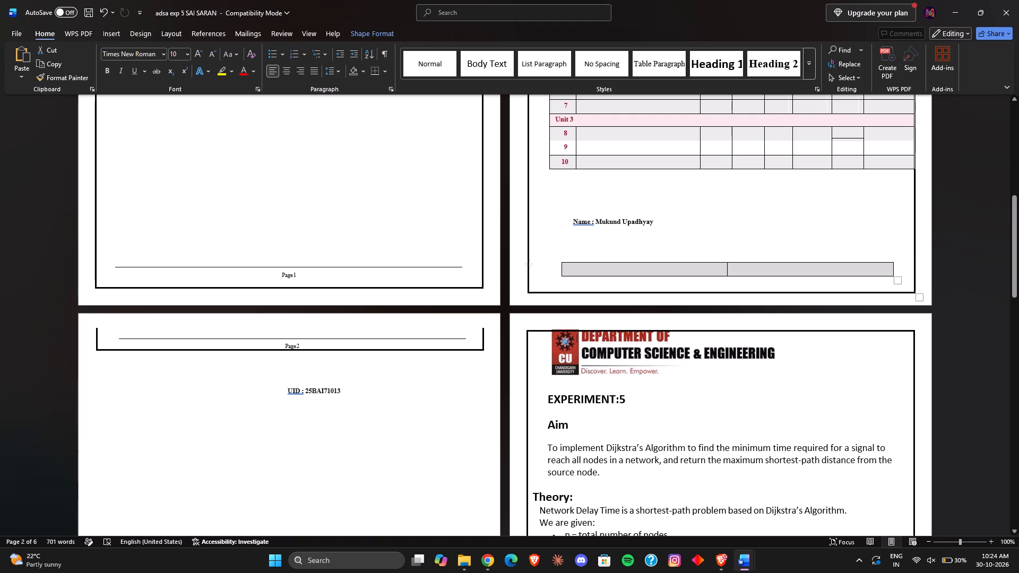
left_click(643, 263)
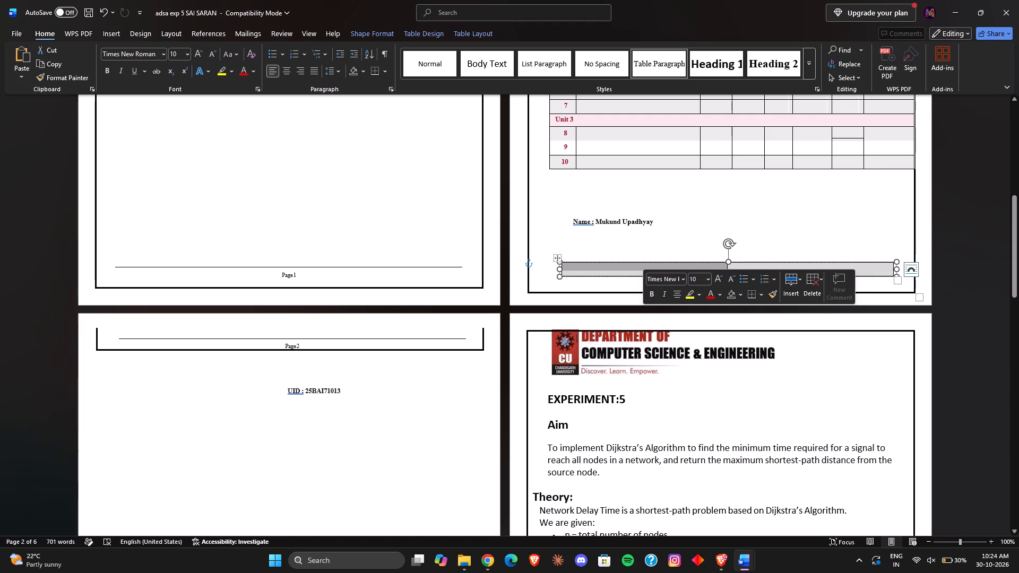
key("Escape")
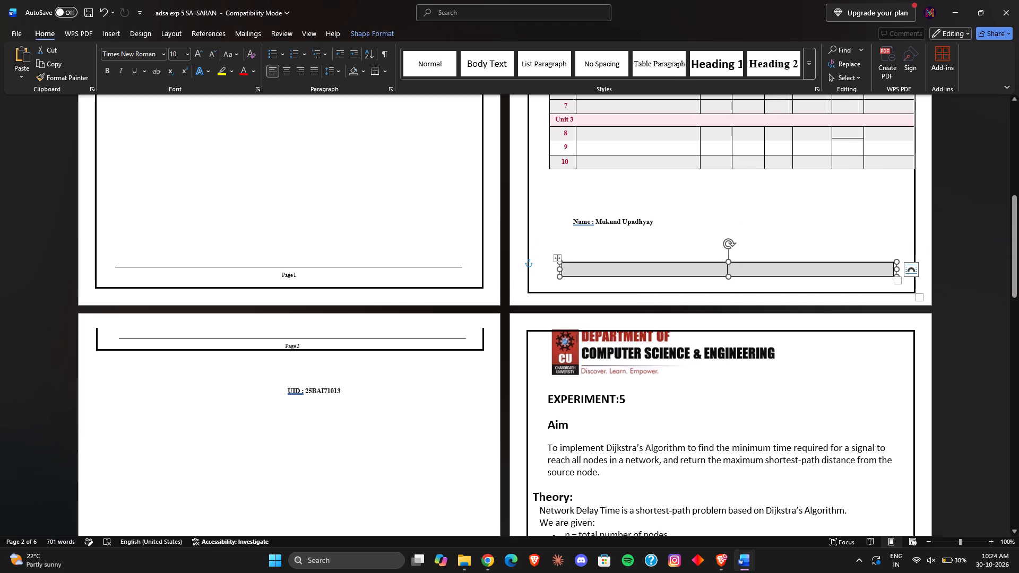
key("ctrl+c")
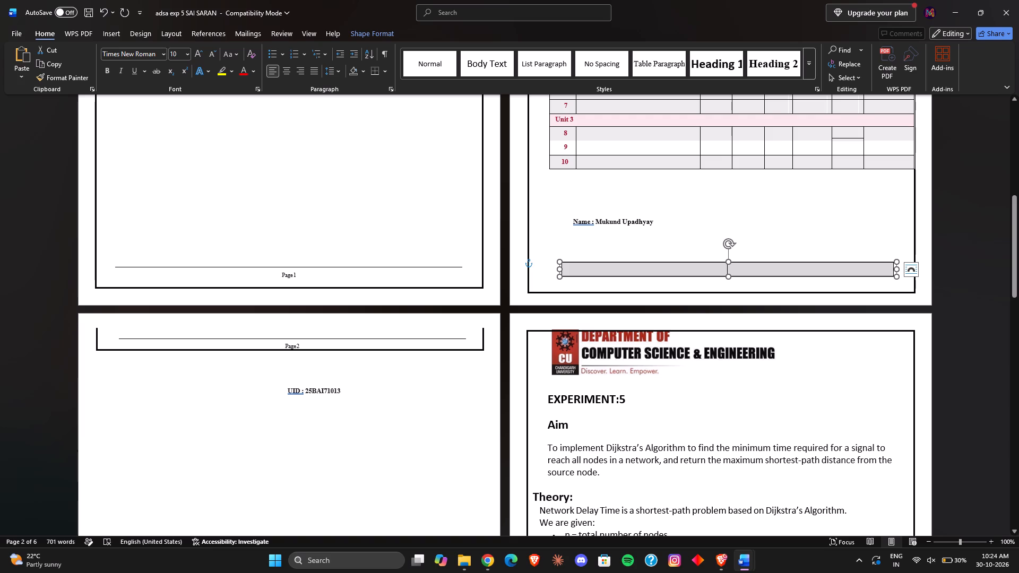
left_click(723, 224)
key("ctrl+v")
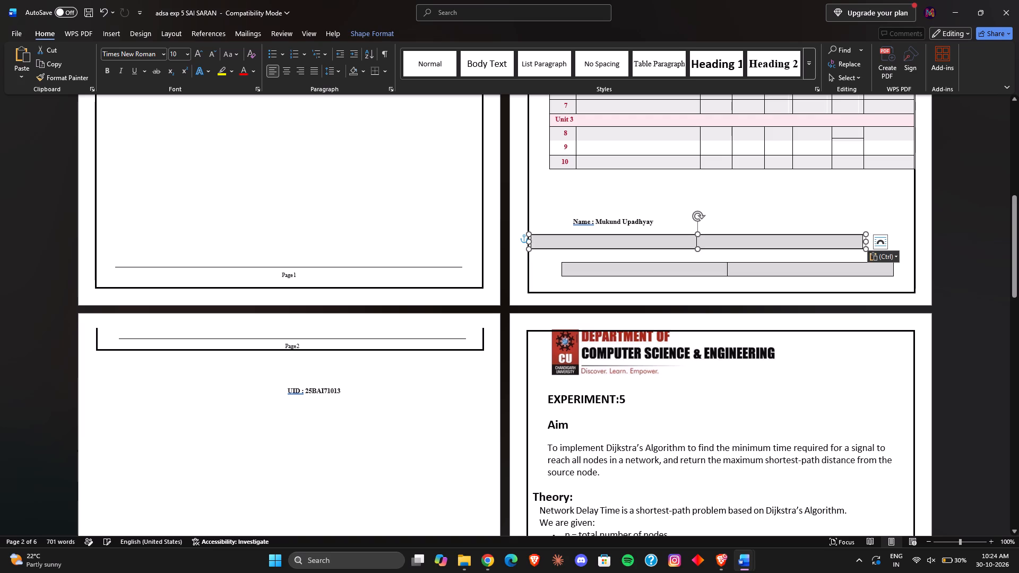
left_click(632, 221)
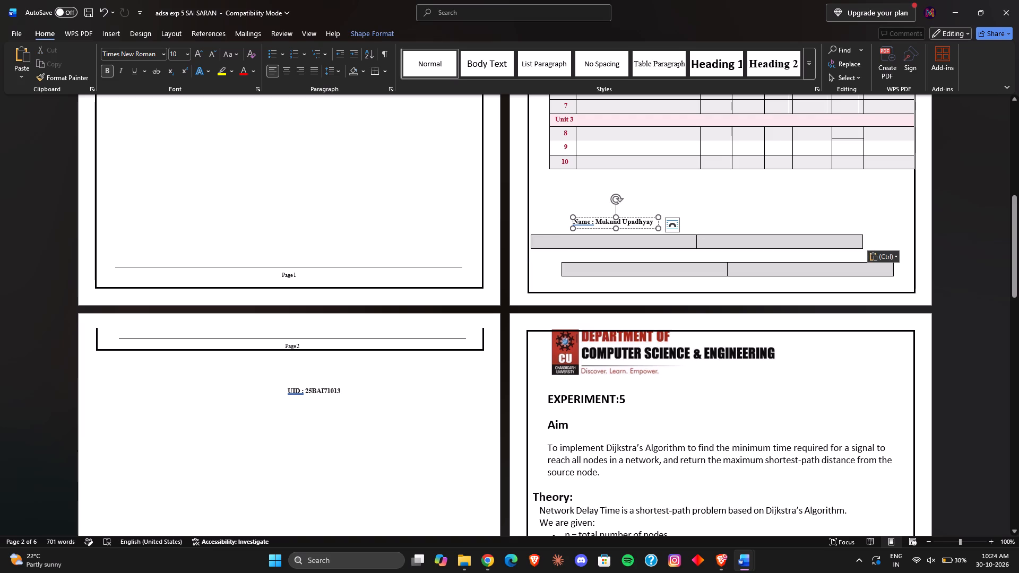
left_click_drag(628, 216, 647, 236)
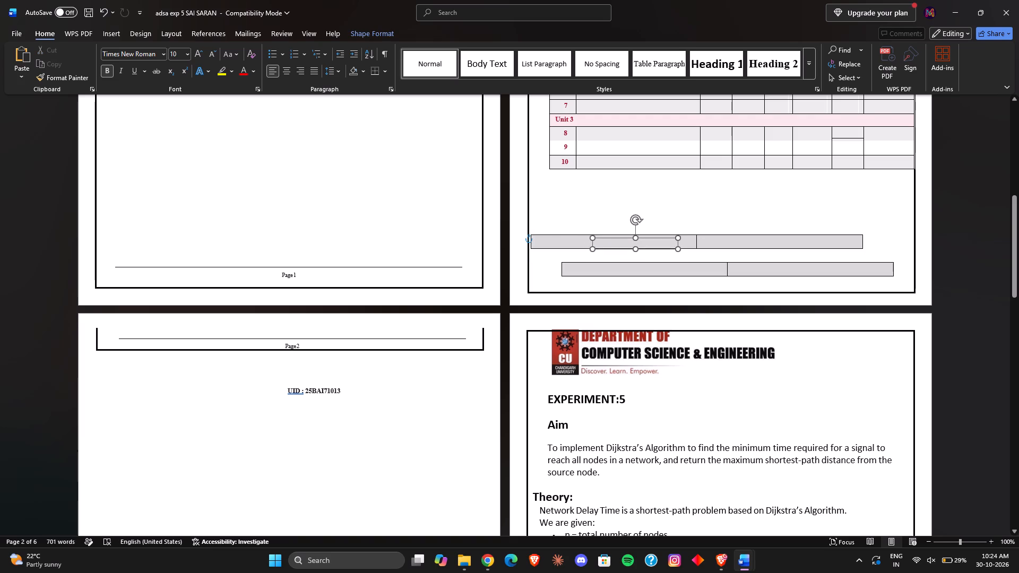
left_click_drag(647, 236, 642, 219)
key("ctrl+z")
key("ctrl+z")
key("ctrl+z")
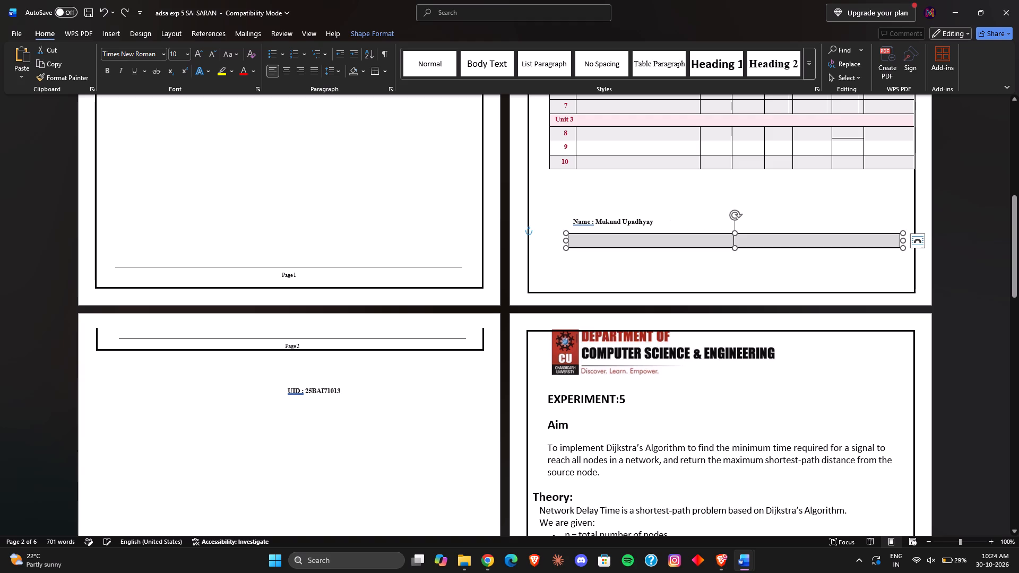
Copy and re-paste the Name text box, try it over the grey bar, and place it just below the index table.
left_click(638, 219)
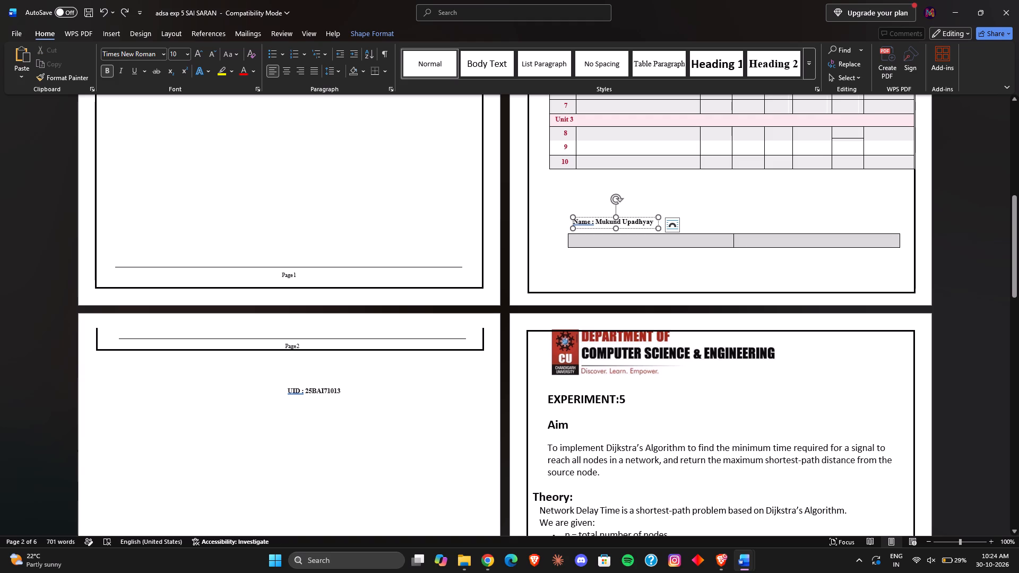
key("Escape")
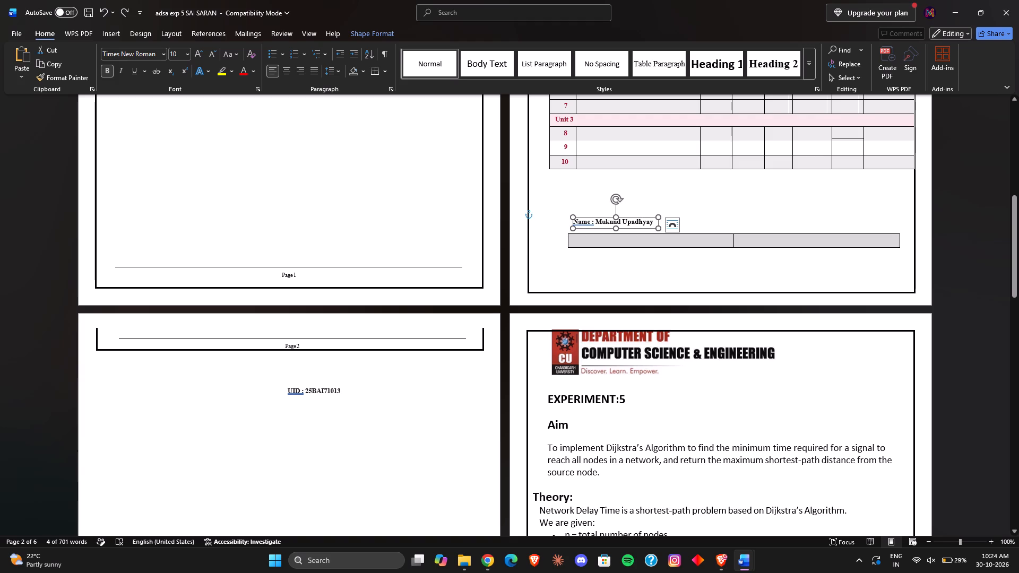
key("ctrl+c")
key("ctrl+v")
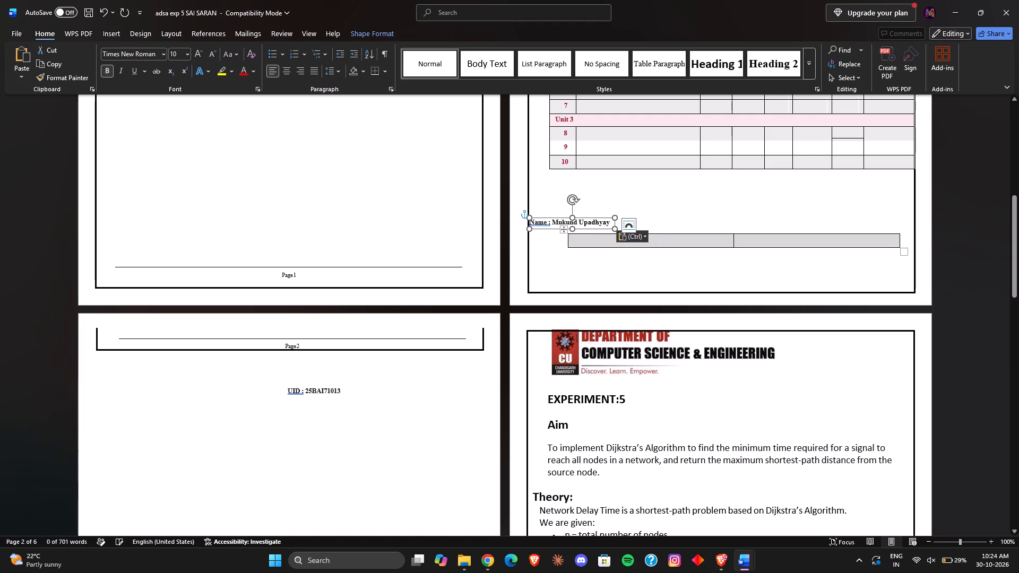
left_click_drag(586, 215, 645, 237)
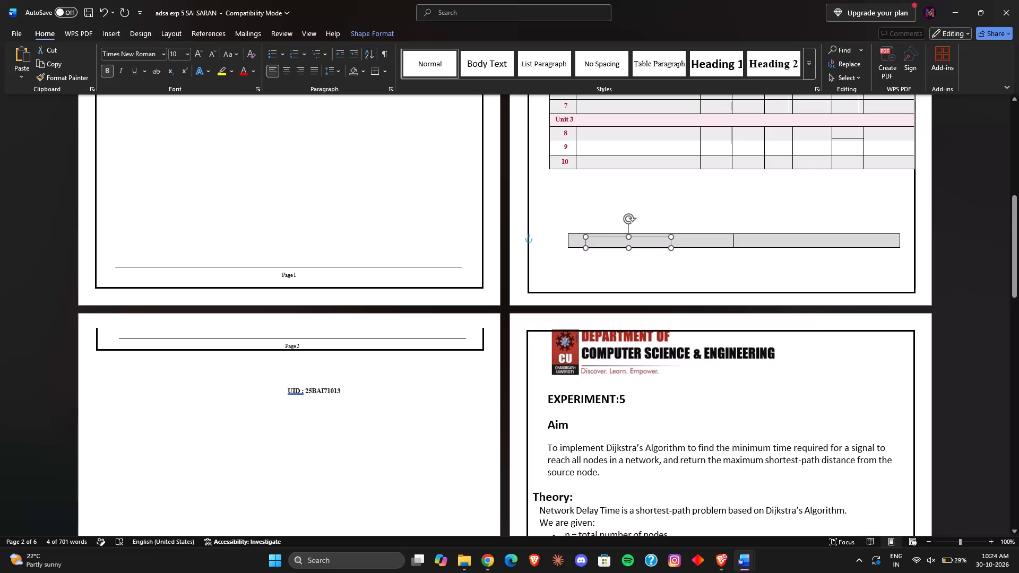
left_click_drag(645, 237, 629, 183)
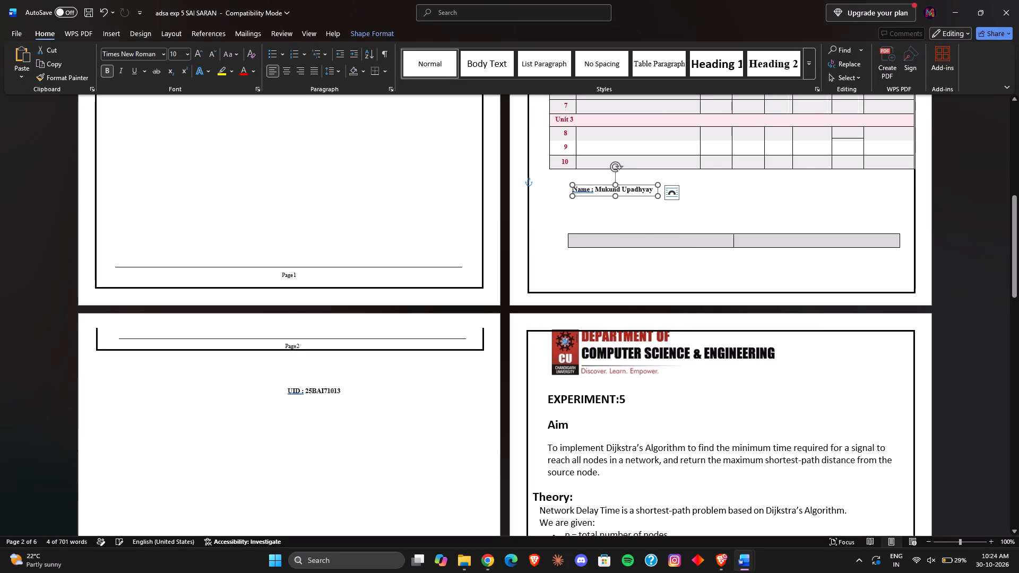
Paste a copy of the Name text box, give it square text wrapping, and place it in the grey bar's left cell.
key("ctrl+c")
left_click(720, 220)
key("ctrl+v")
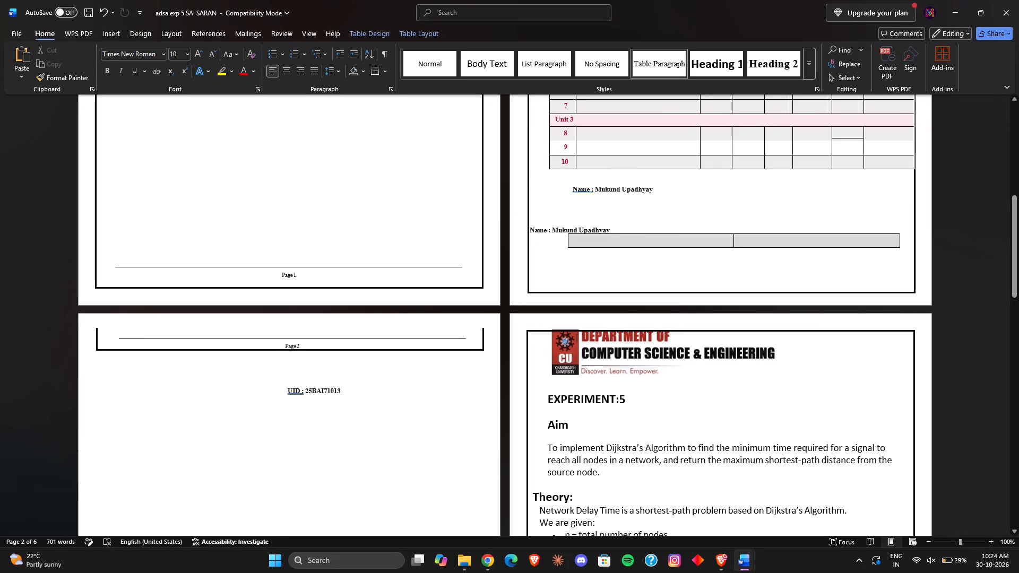
left_click_drag(593, 223, 616, 231)
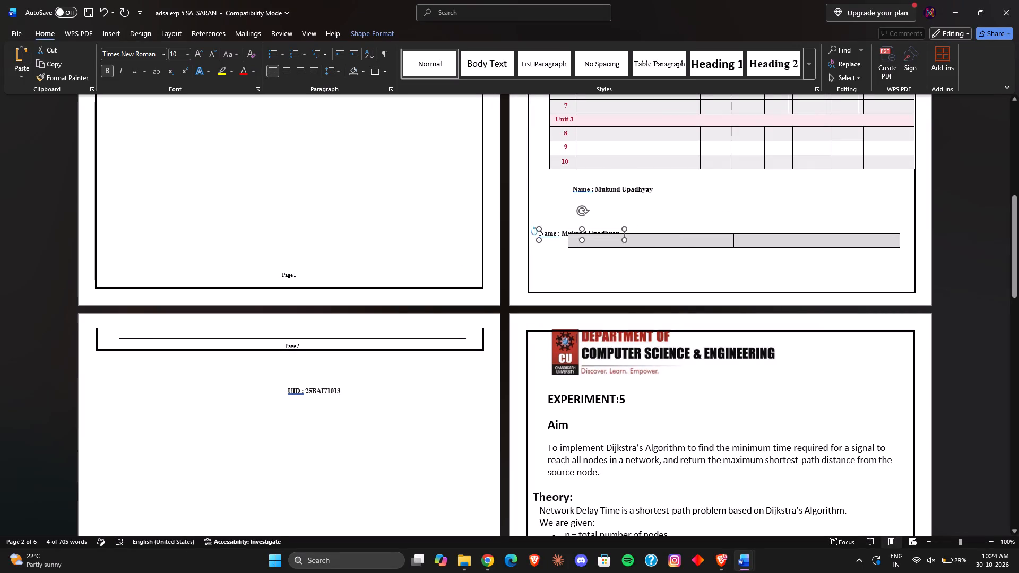
left_click_drag(616, 231, 621, 233)
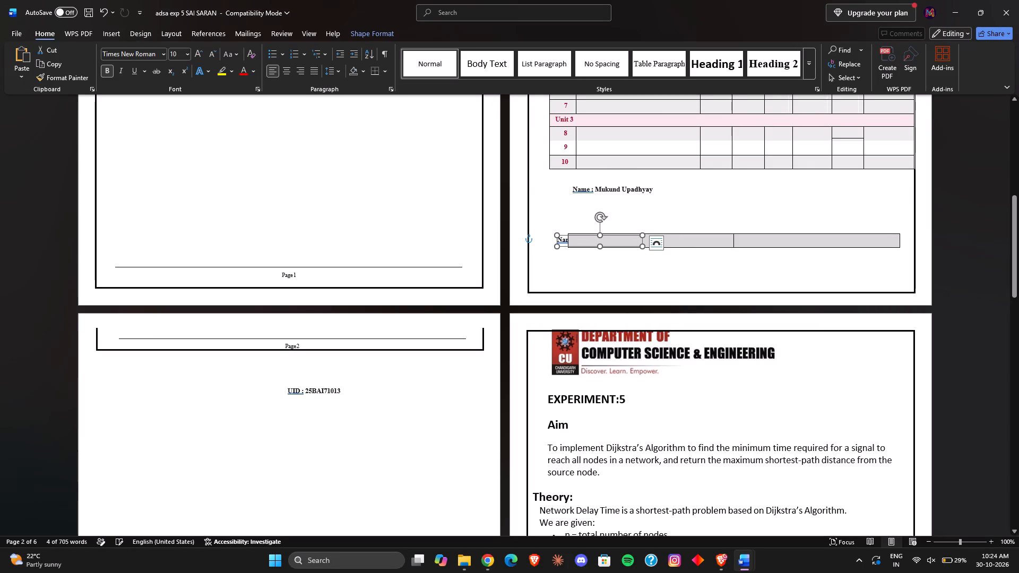
left_click(658, 246)
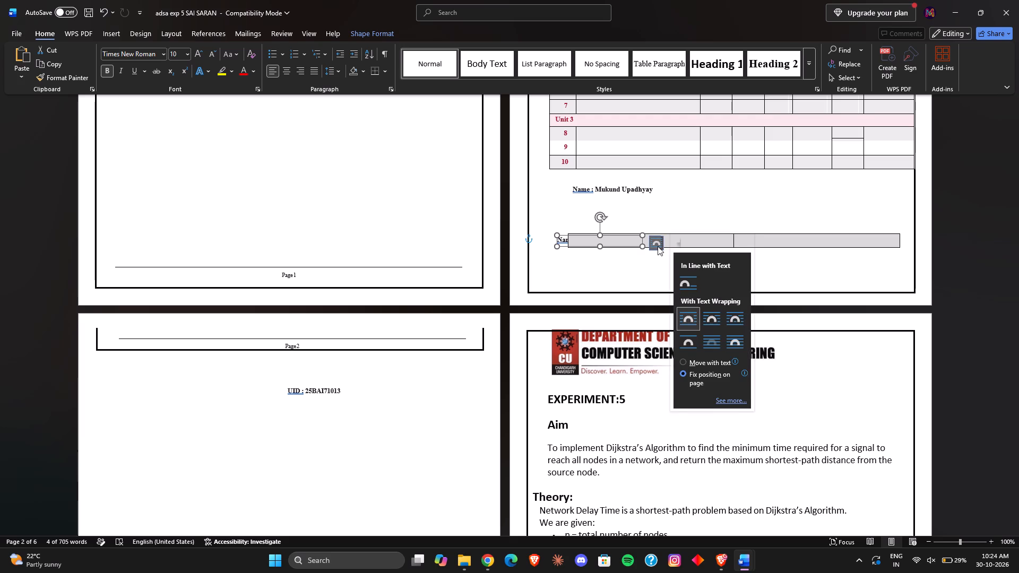
left_click(688, 281)
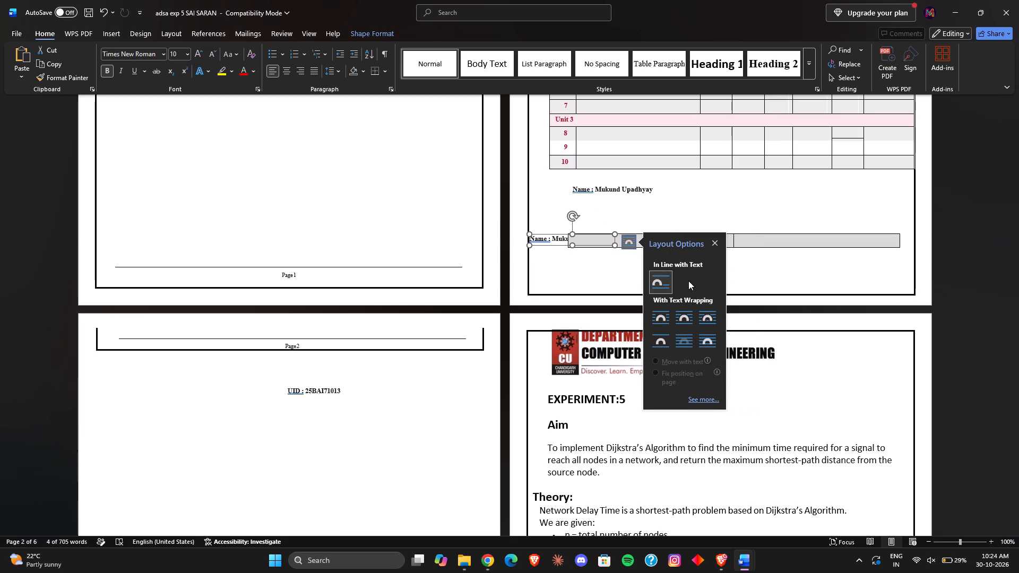
left_click(664, 312)
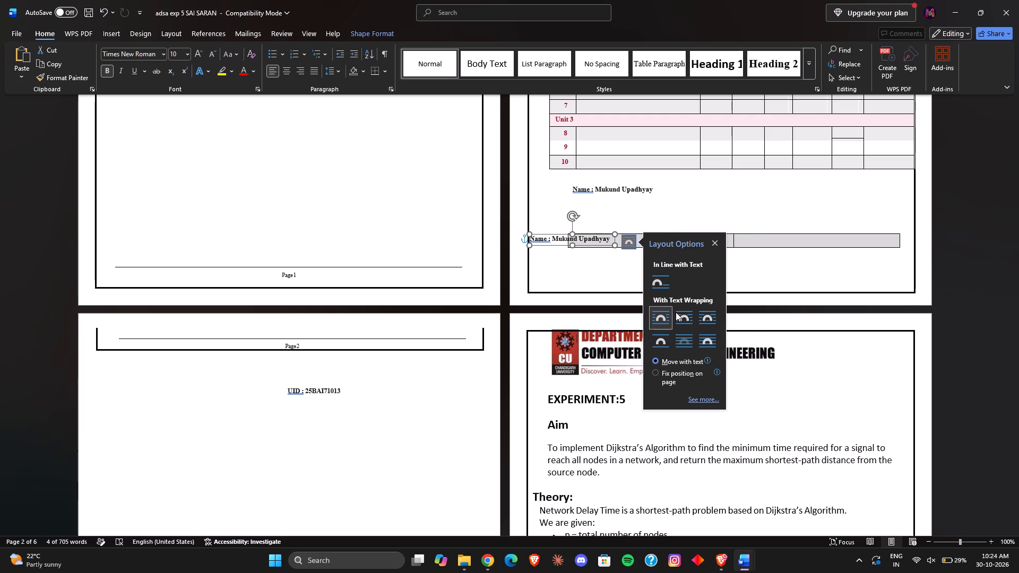
left_click(595, 271)
left_click(586, 239)
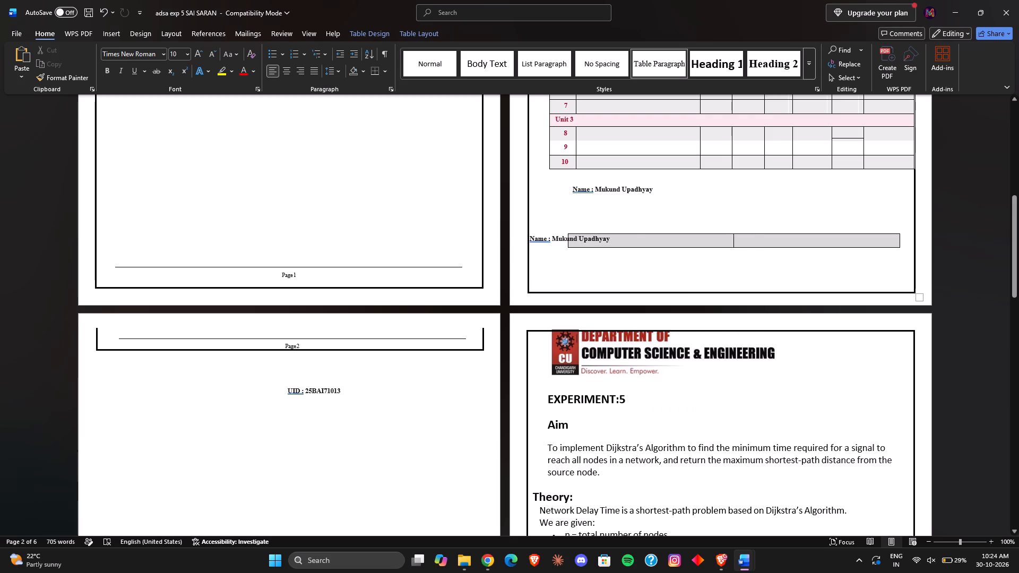
left_click_drag(583, 233, 616, 237)
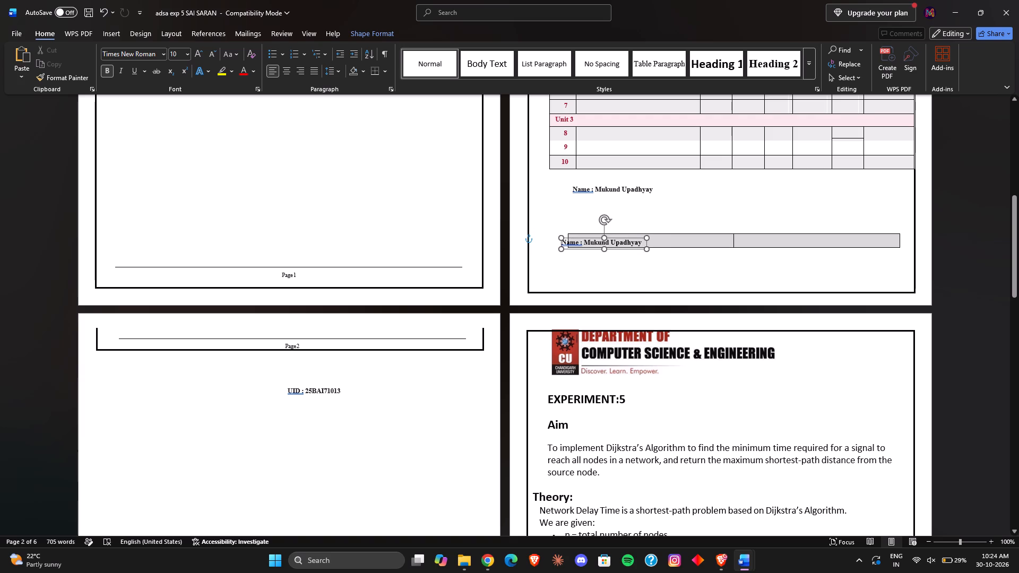
left_click_drag(616, 237, 634, 236)
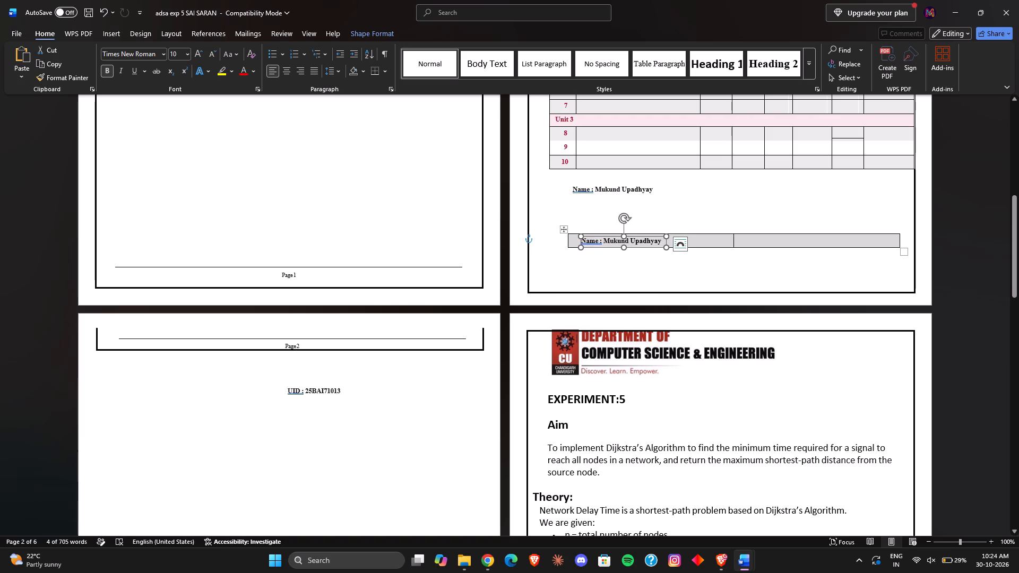
Replace the ending of the UID in the overflow page's UID text box so it matches the student's own UID.
triple_click(324, 391)
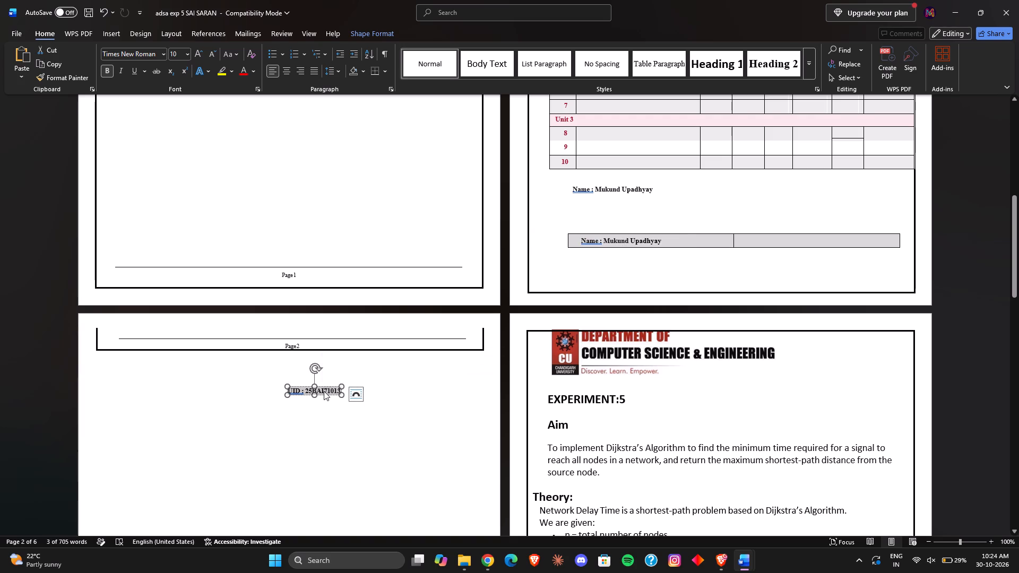
key("Right")
key("BackSpace")
key("BackSpace")
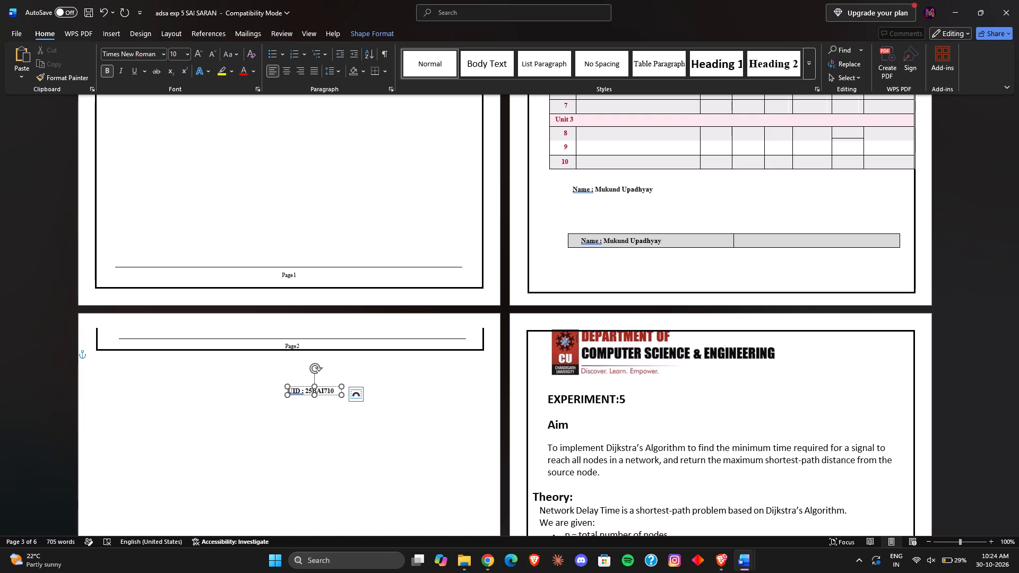
key("BackSpace")
key("BackSpace")
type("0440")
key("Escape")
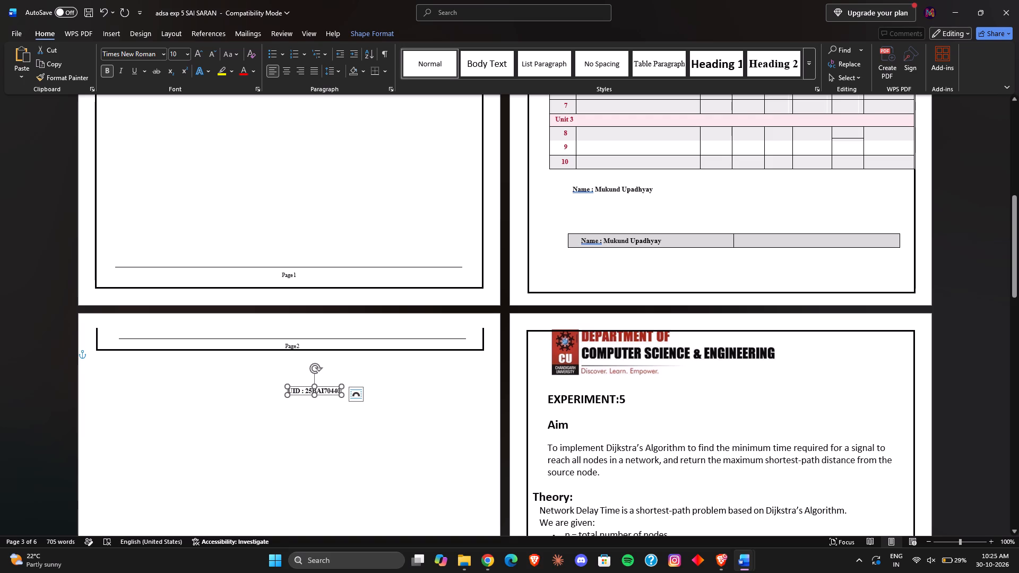
Move the UID text box into the grey bar's right cell on the index page, with square text wrapping, near the cell's right end.
left_click_drag(327, 386, 773, 255)
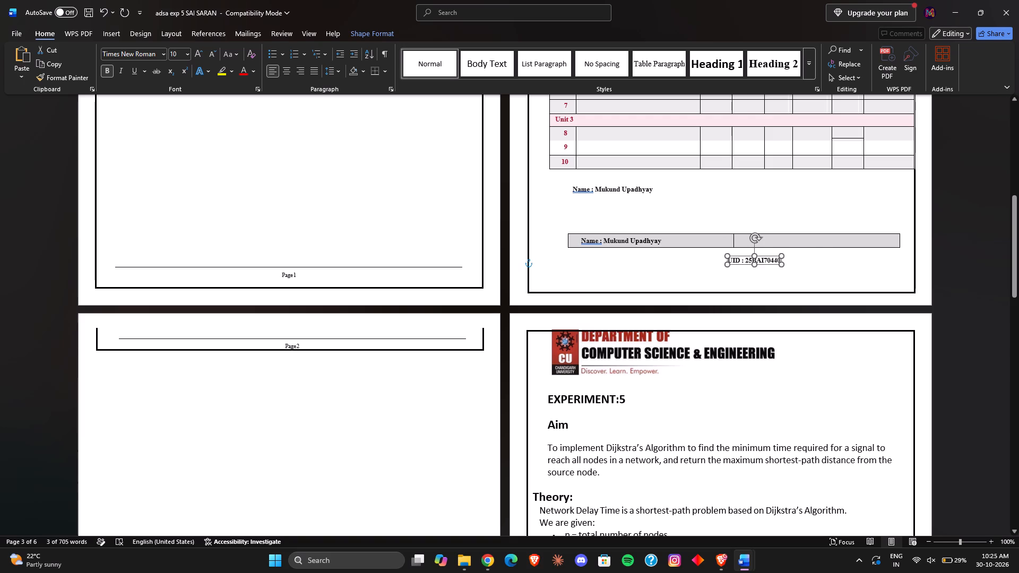
left_click_drag(773, 255, 893, 241)
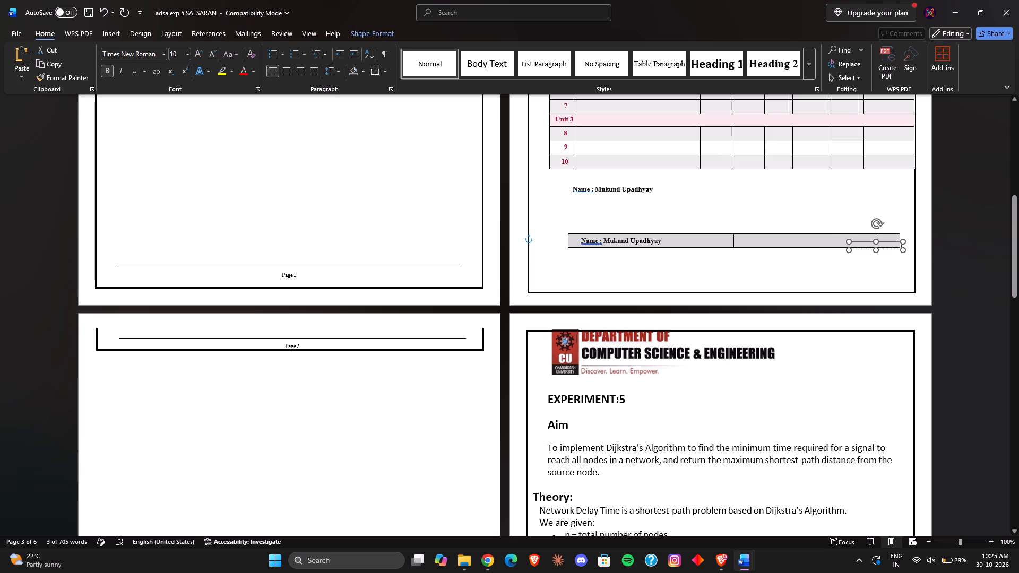
left_click(923, 250)
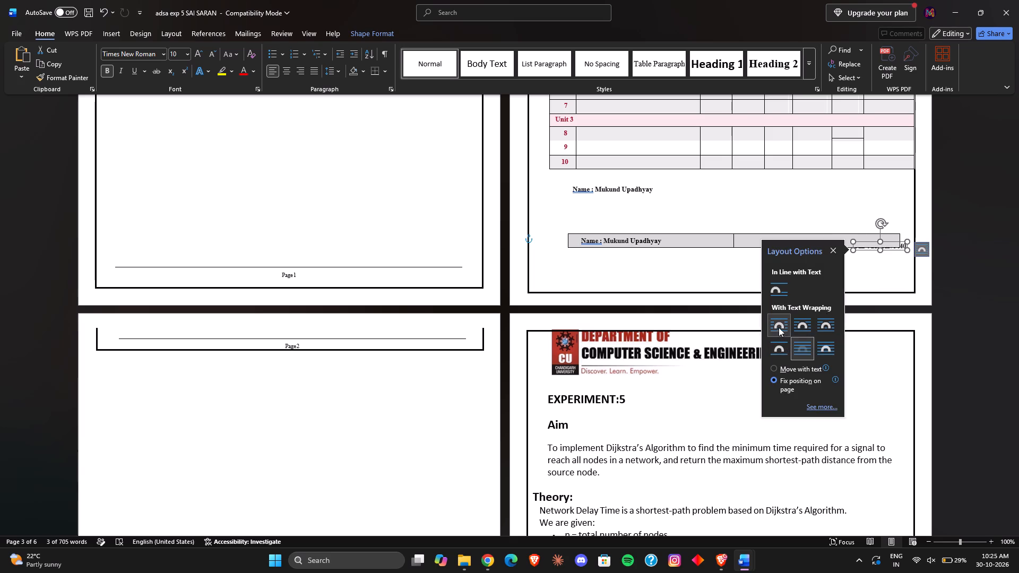
left_click(779, 327)
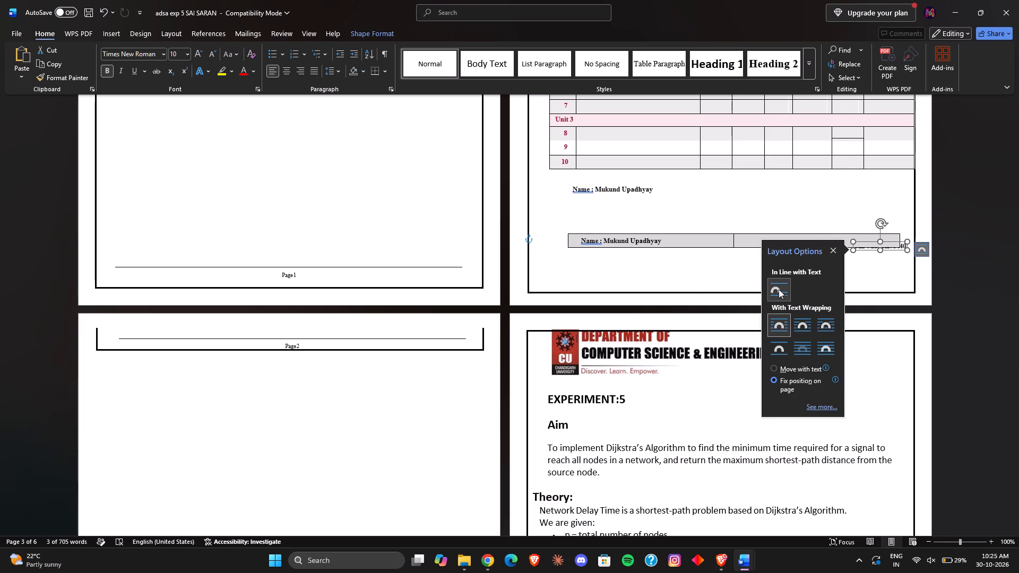
left_click(779, 289)
left_click(635, 318)
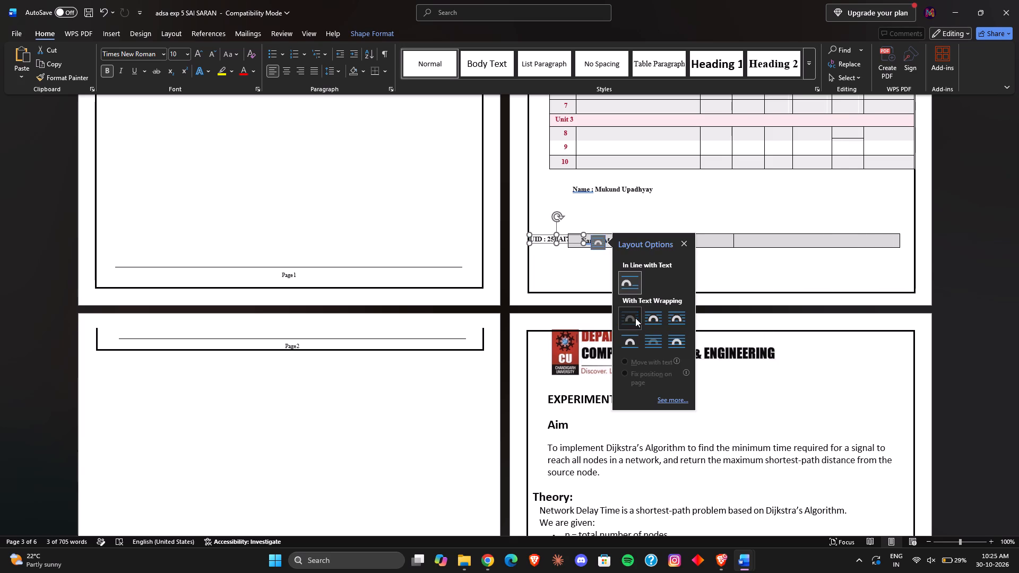
left_click_drag(567, 235, 795, 238)
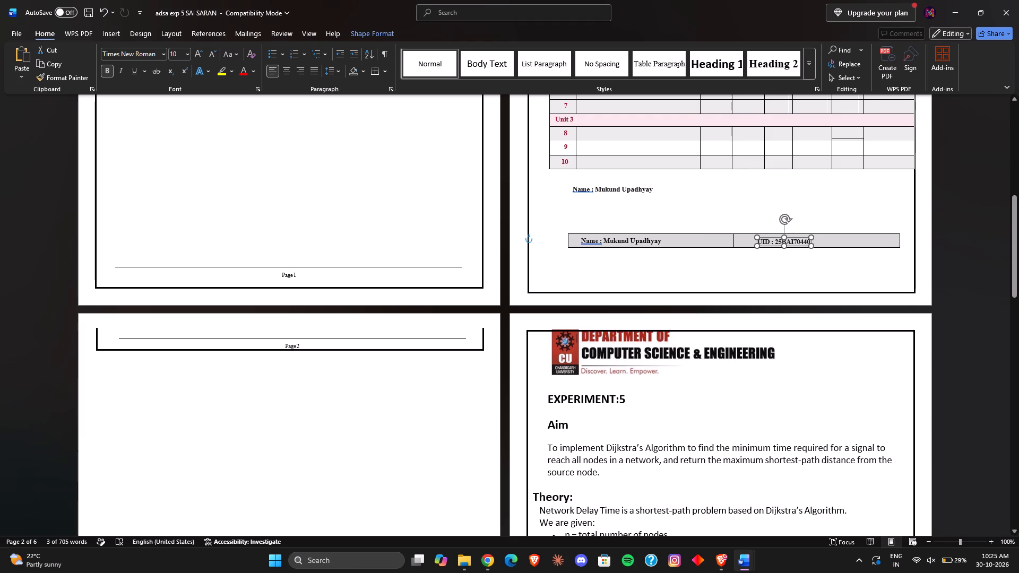
left_click_drag(795, 238, 844, 238)
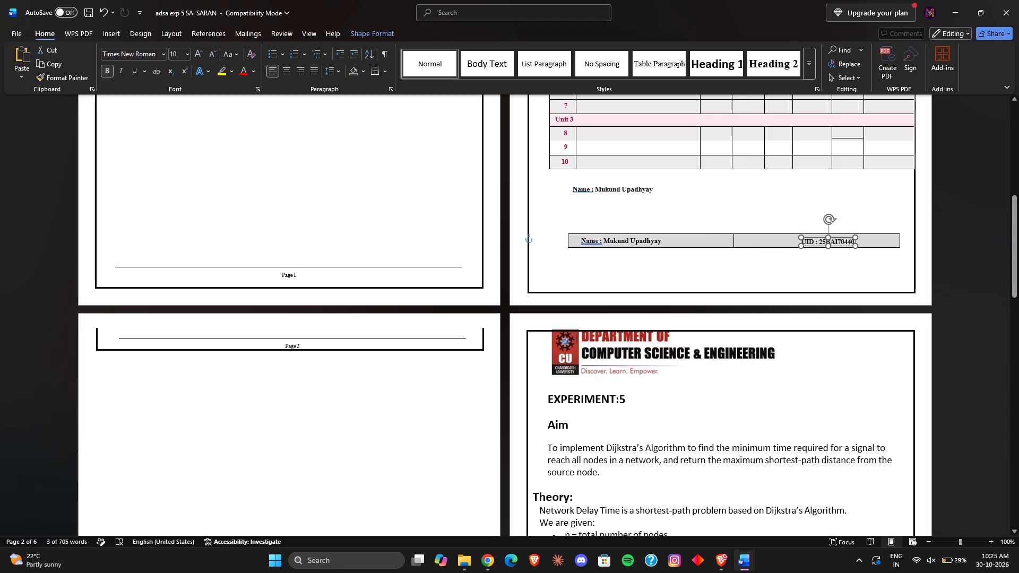
left_click_drag(844, 238, 874, 239)
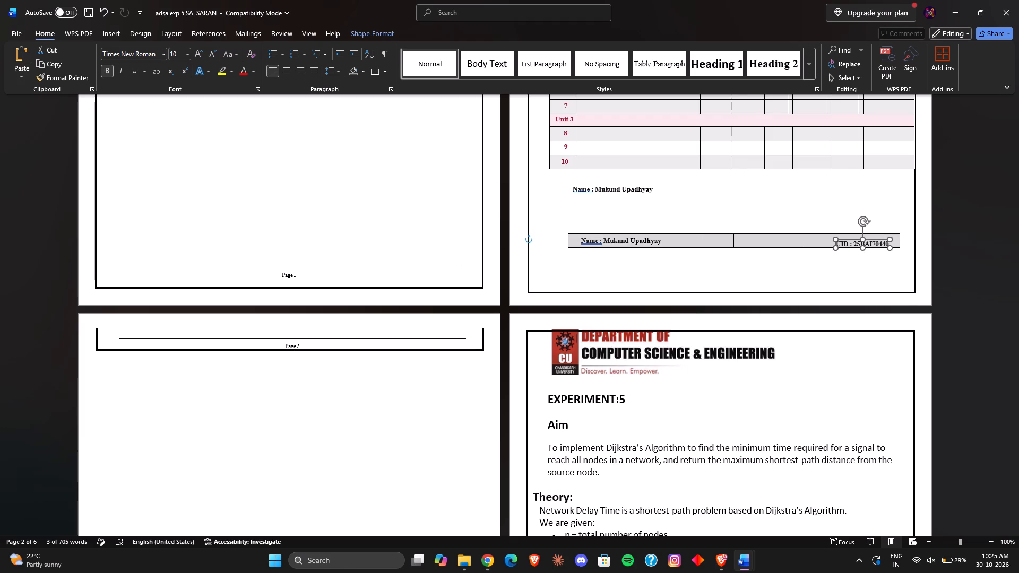
left_click_drag(874, 239, 878, 238)
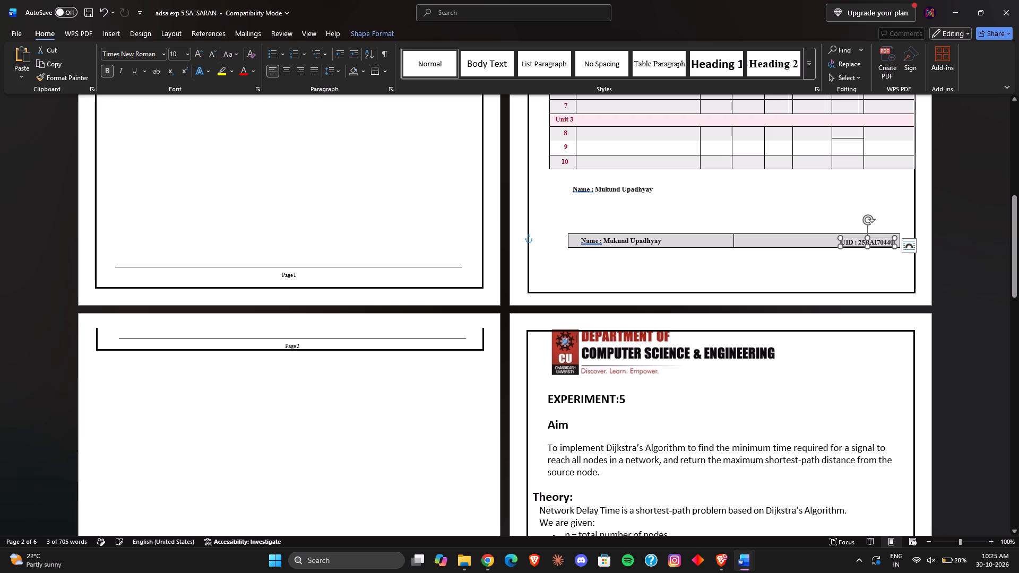
left_click(964, 249)
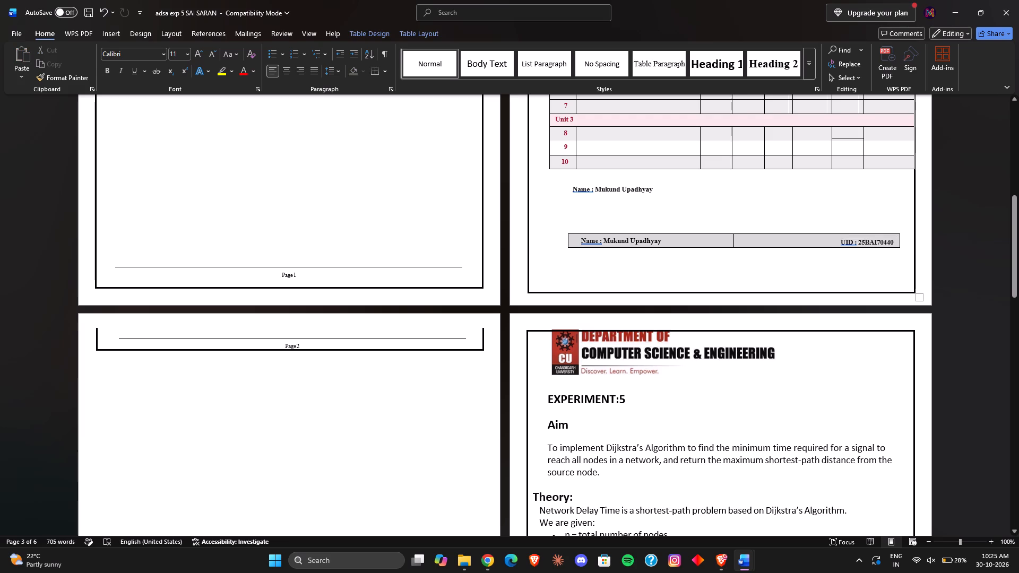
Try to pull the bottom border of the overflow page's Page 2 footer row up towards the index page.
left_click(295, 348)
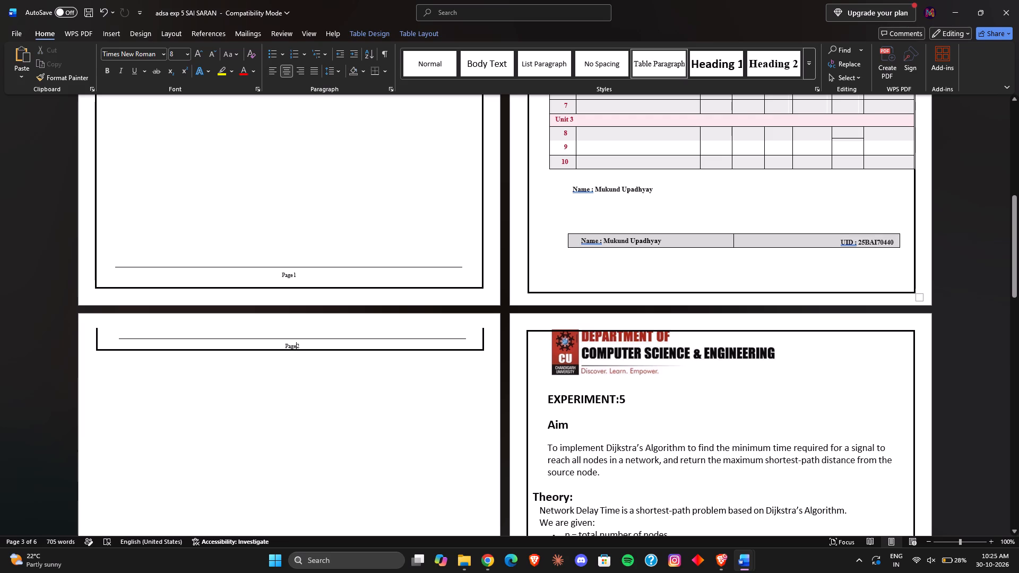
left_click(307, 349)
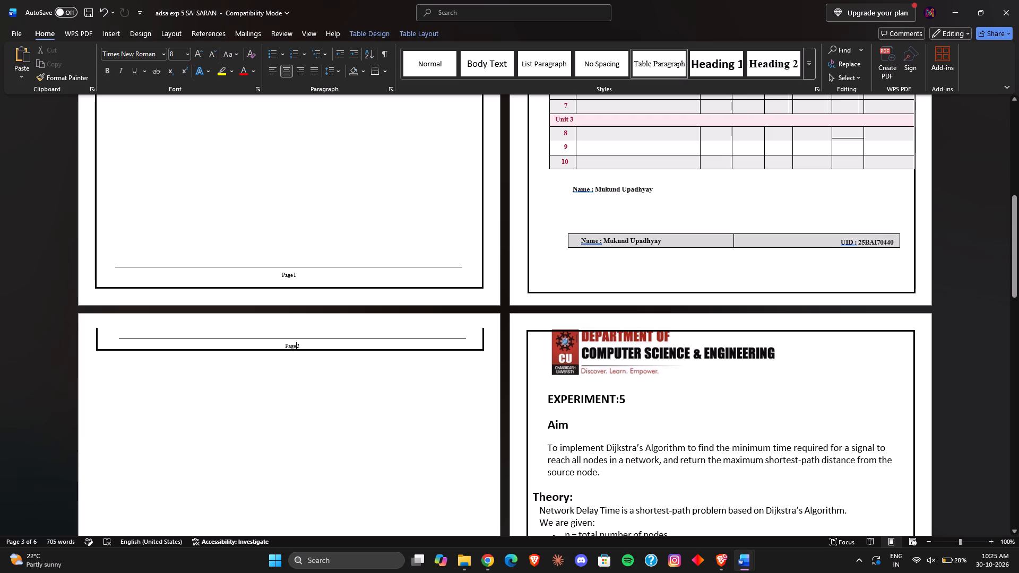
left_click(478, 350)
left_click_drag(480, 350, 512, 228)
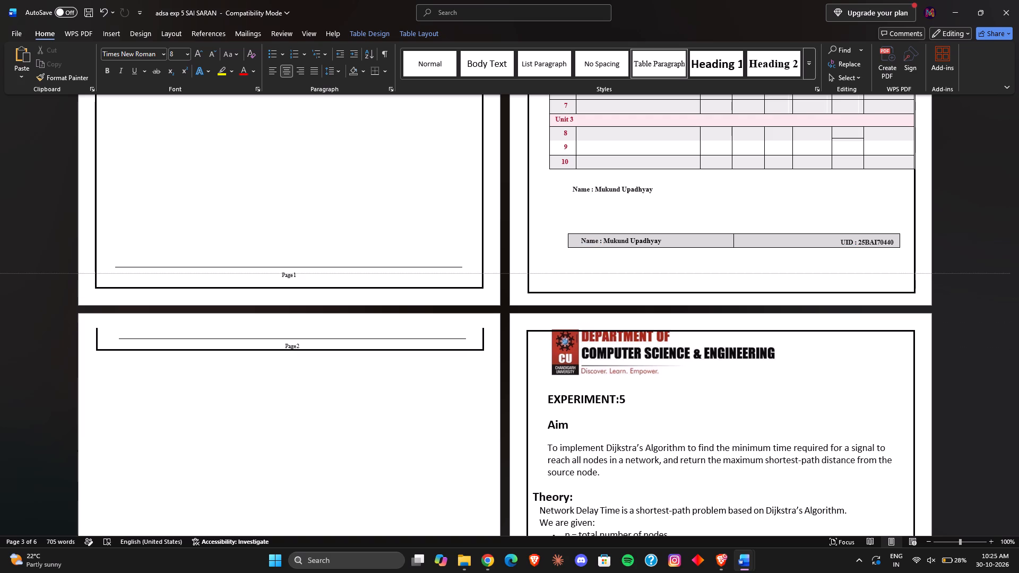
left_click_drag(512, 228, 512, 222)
Delete the spare Name text box between the index table and the grey bar.
left_click(601, 187)
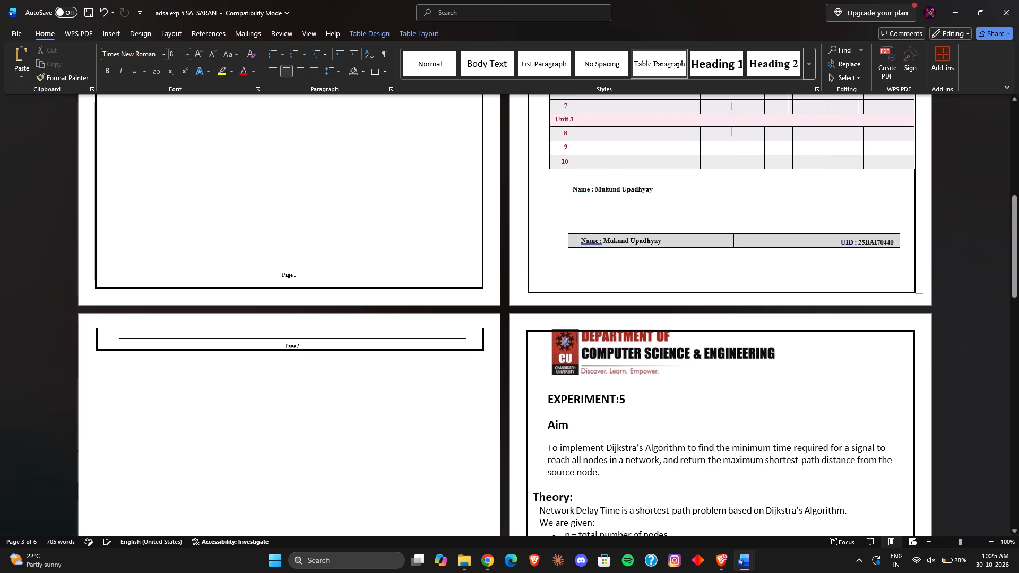
key("Delete")
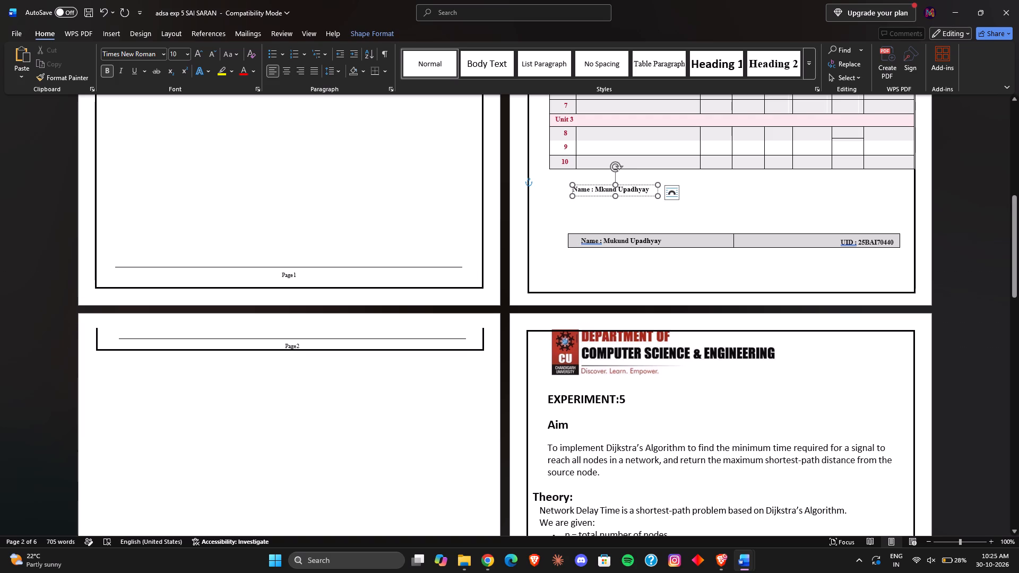
key("Delete")
key("Escape")
key("Delete")
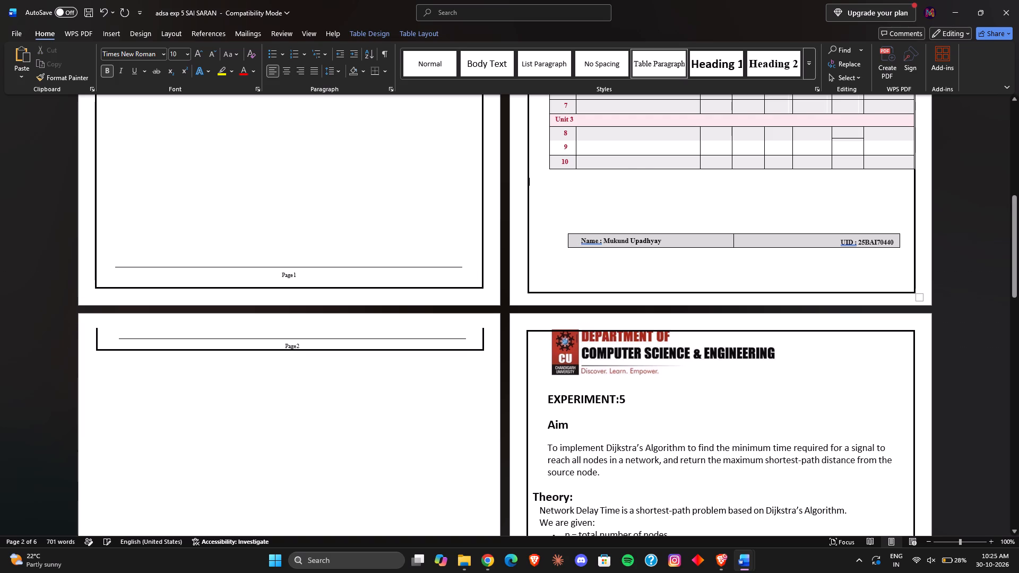
Widen the grey name and UID bar slightly by resizing its table.
left_click(683, 241)
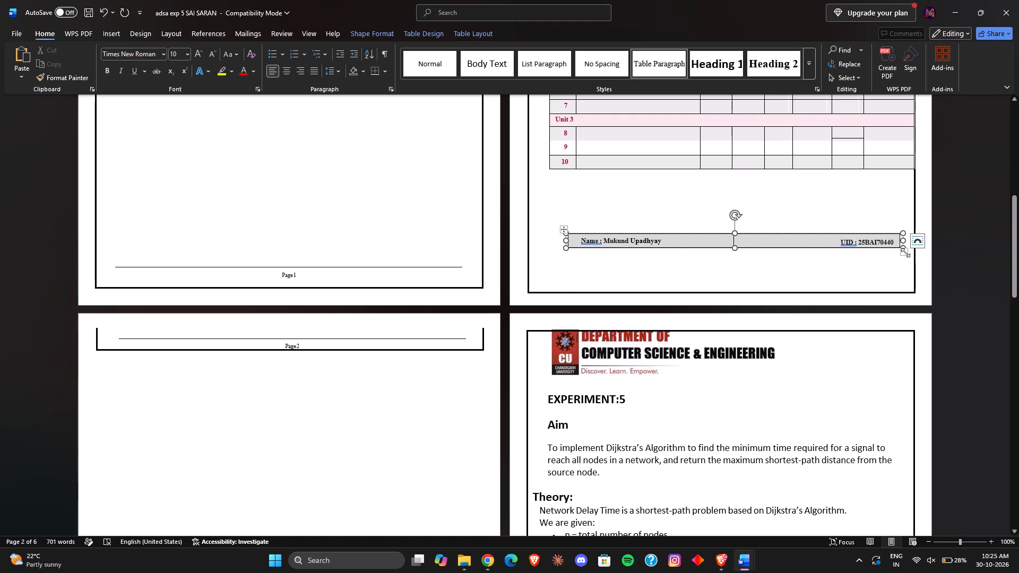
left_click_drag(905, 253, 903, 249)
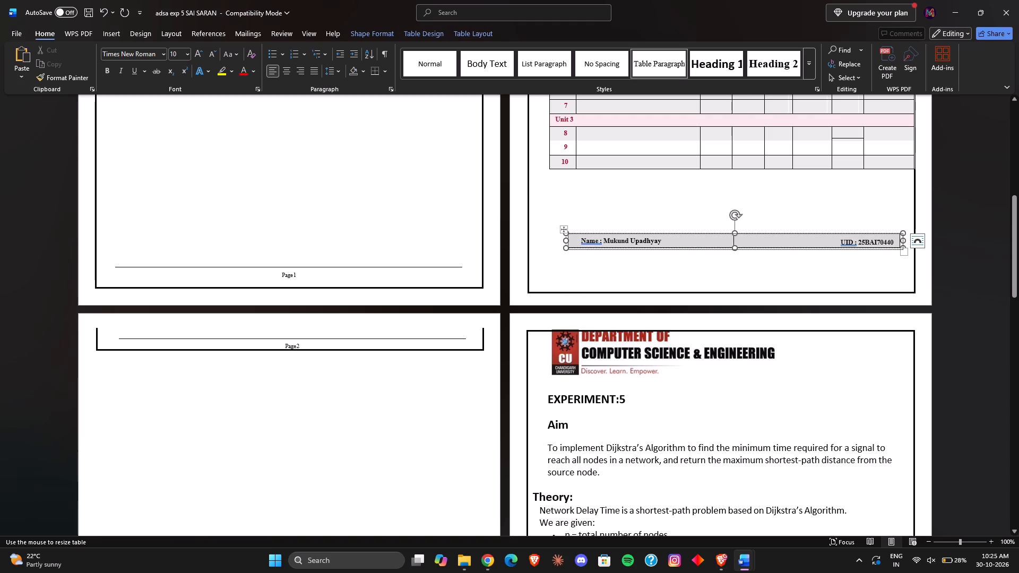
left_click_drag(903, 249, 903, 248)
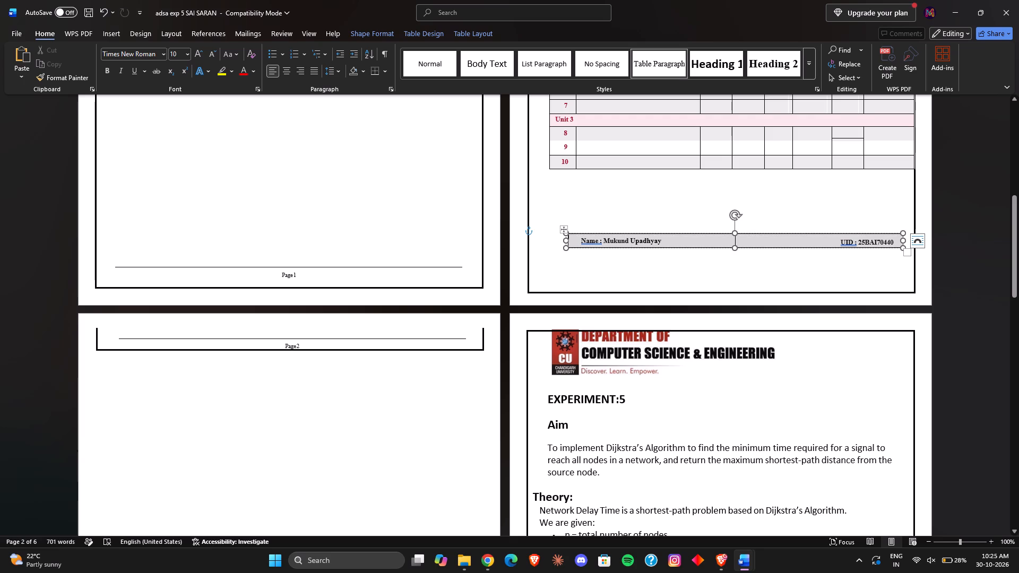
Delete four empty lines between the index table and the grey bar to pull the Page 2 footer onto the index page.
left_click(283, 350)
left_click_drag(283, 350, 597, 129)
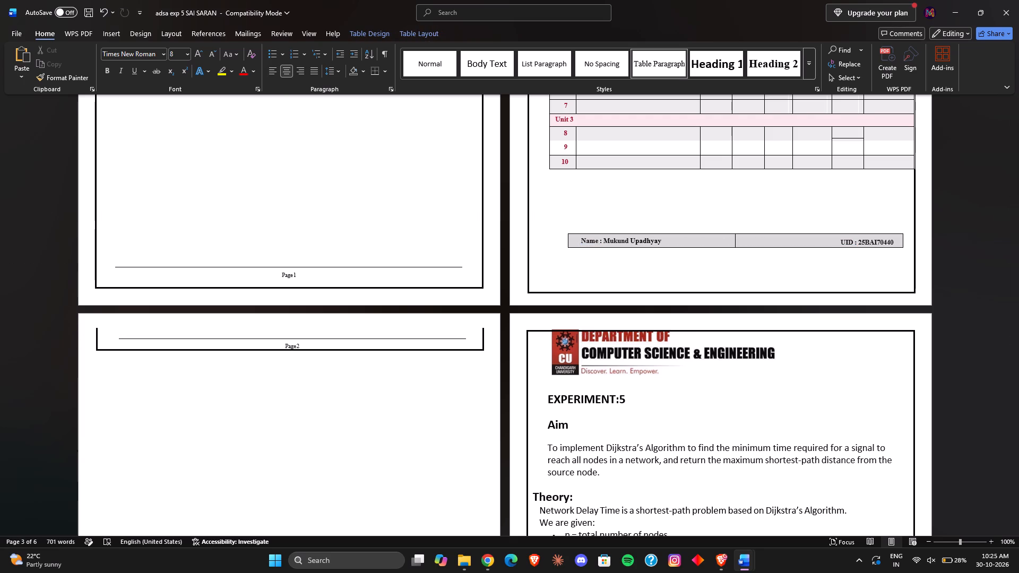
scroll(478, 282, "up", 1)
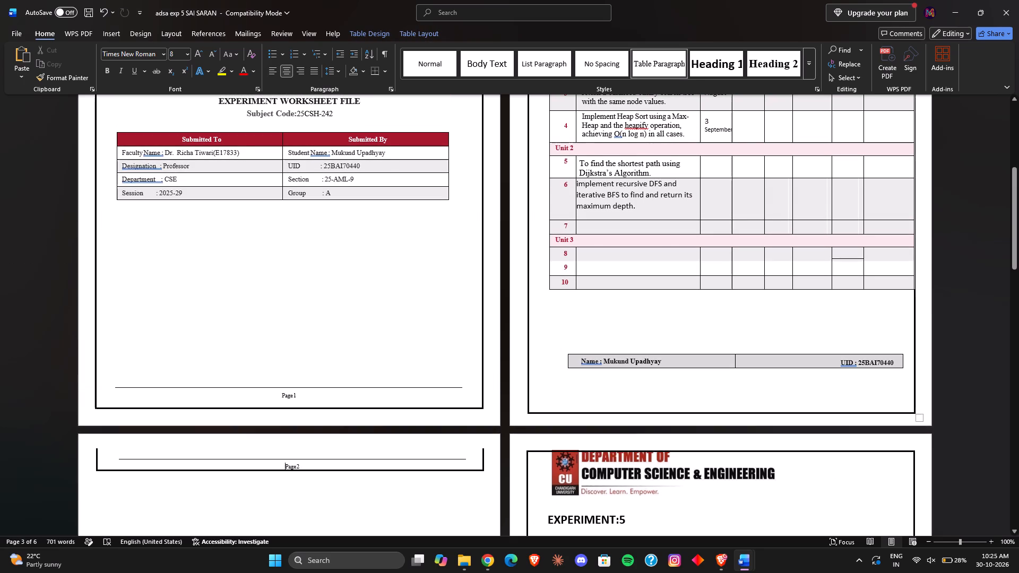
left_click(634, 339)
key("BackSpace")
key("BackSpace")
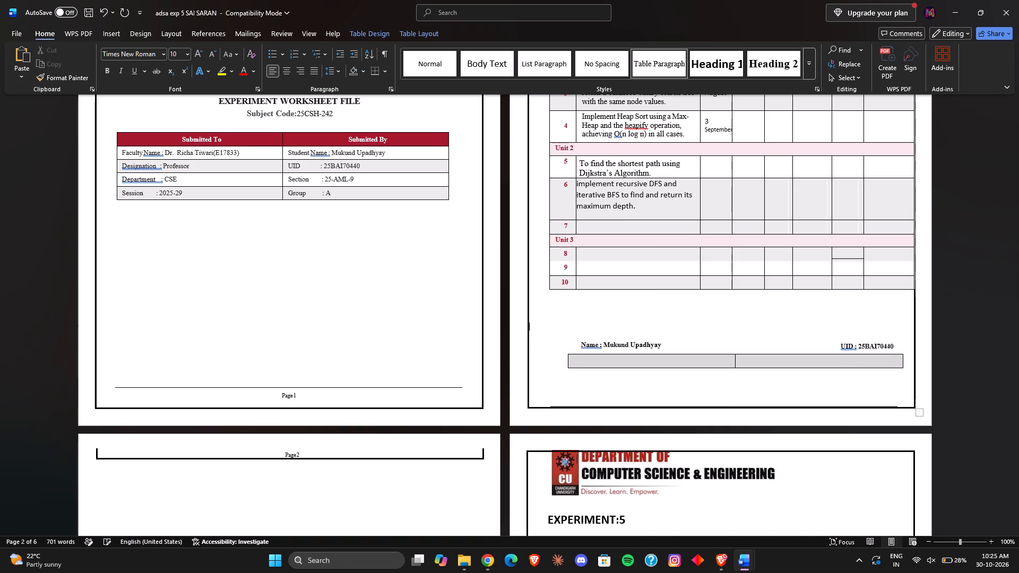
key("BackSpace")
key("BackSpace")
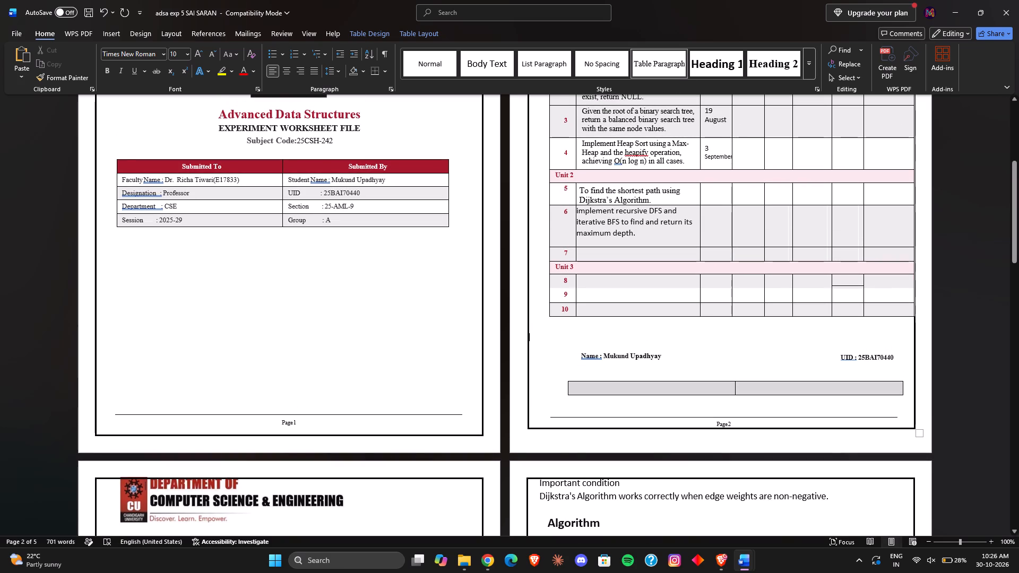
Move the Name text box down into the left cell of the grey bar, near the cell's left edge.
left_click(628, 356)
key("Escape")
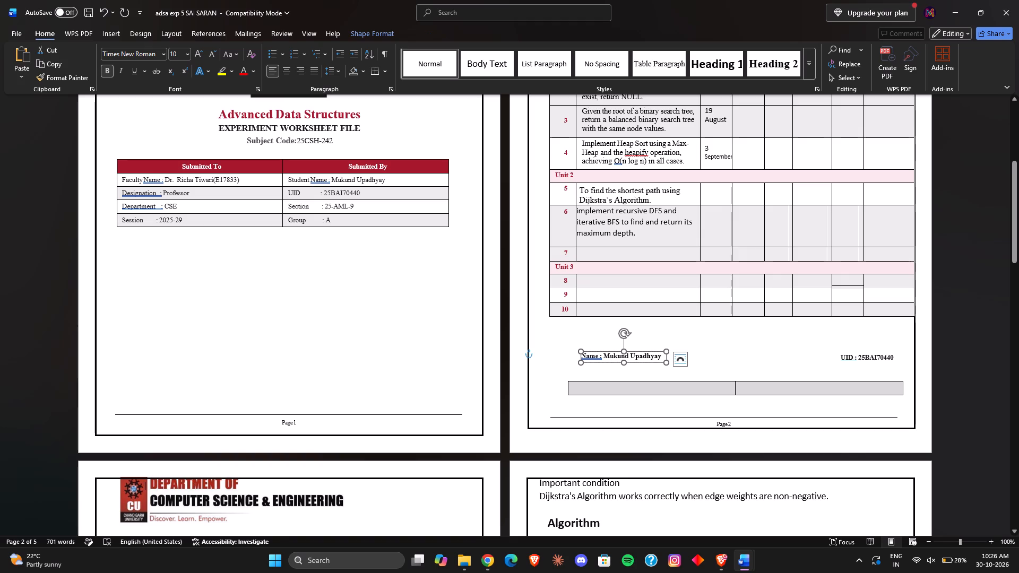
left_click(843, 357, "ctrl")
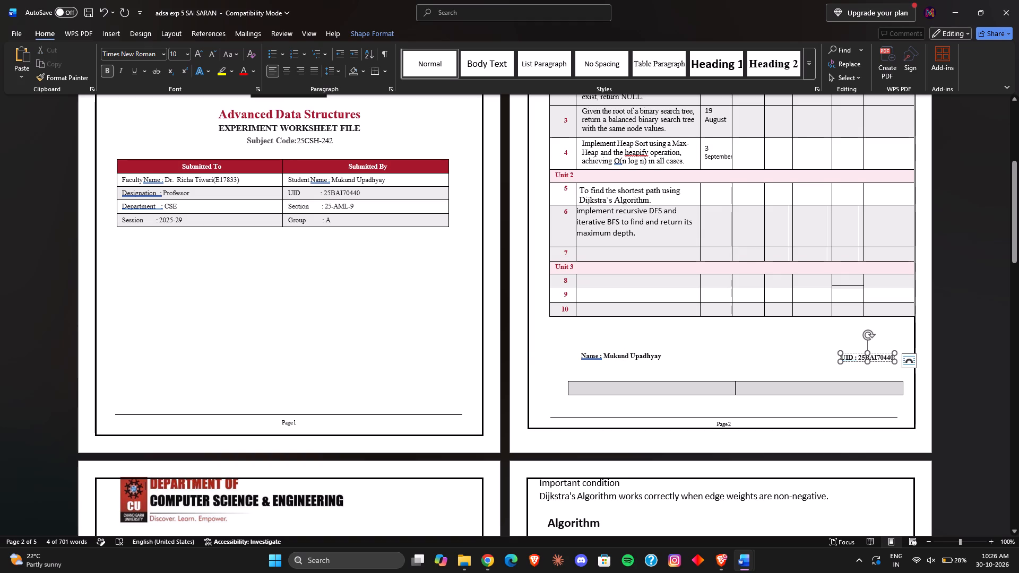
left_click(649, 359)
key("Escape")
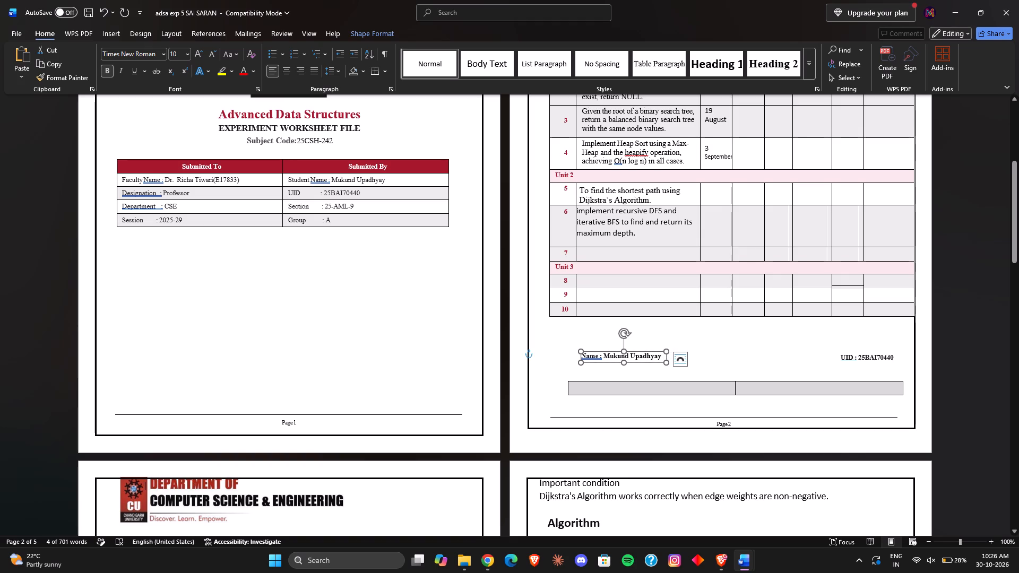
left_click_drag(633, 352, 623, 381)
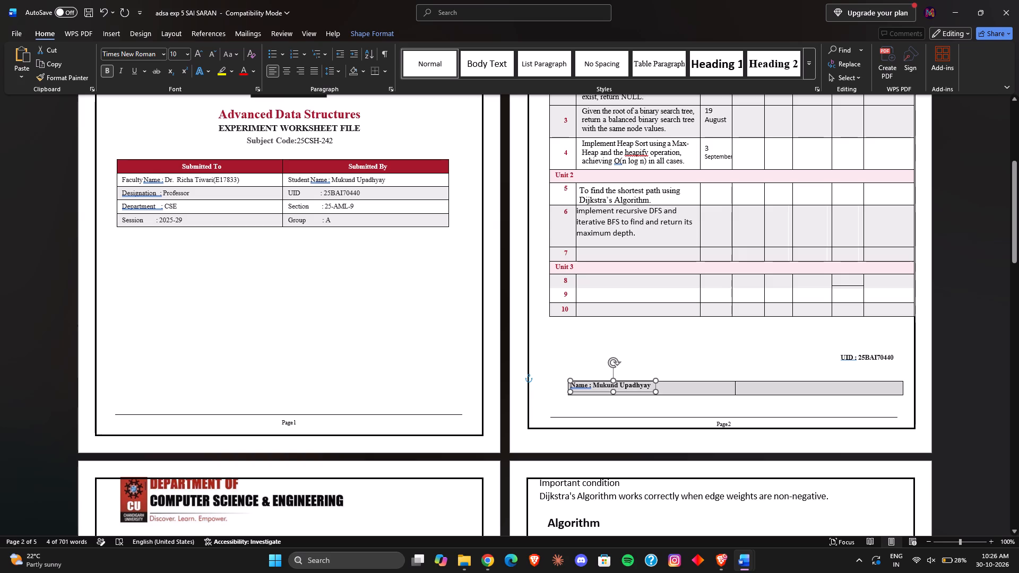
left_click_drag(623, 381, 624, 382)
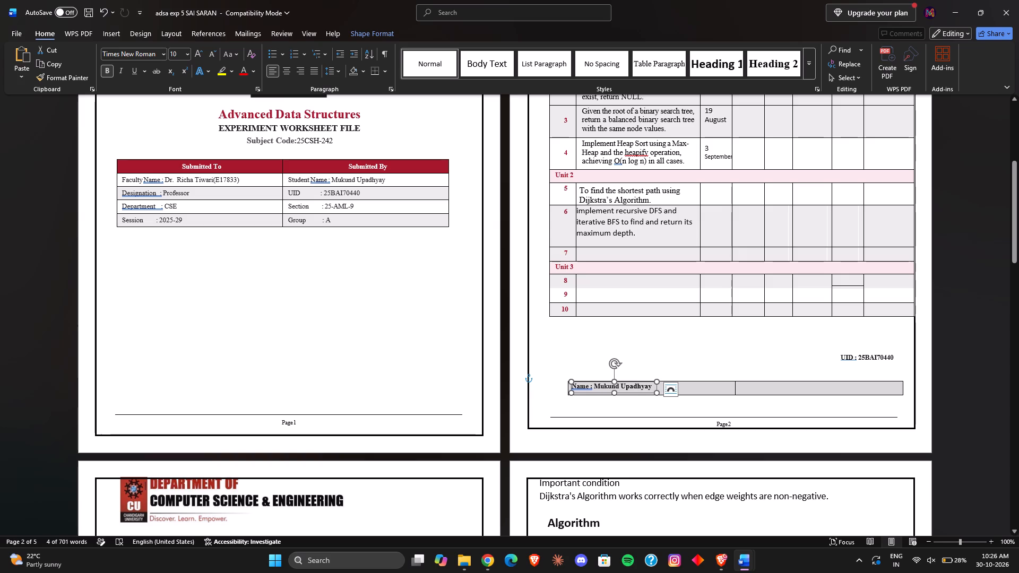
Move the UID text box down into the right cell of the grey bar, near the cell's right end.
left_click(848, 355)
key("Escape")
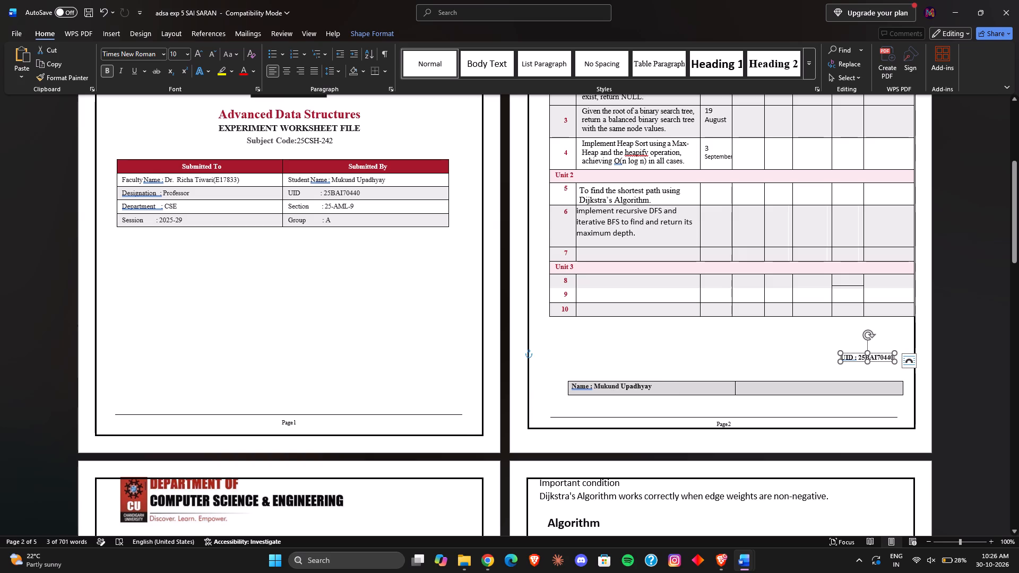
left_click_drag(852, 353, 852, 381)
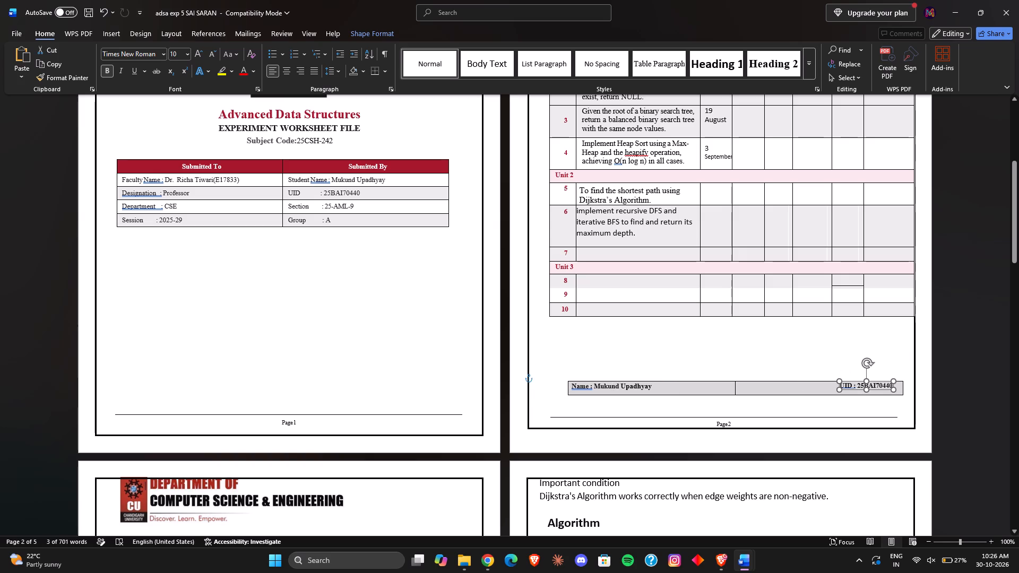
left_click_drag(852, 381, 854, 384)
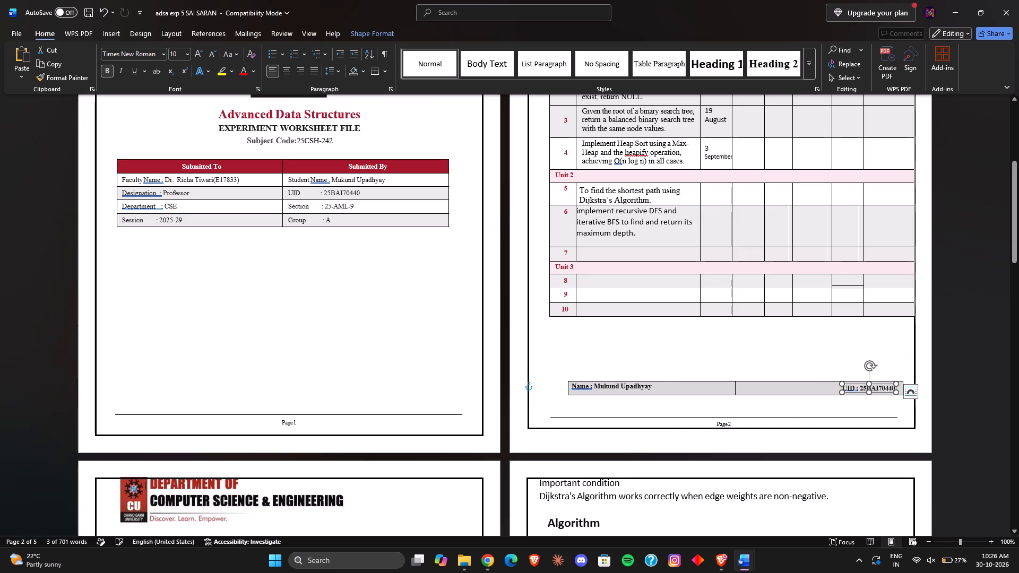
left_click(772, 353)
scroll(934, 337, "right", 1)
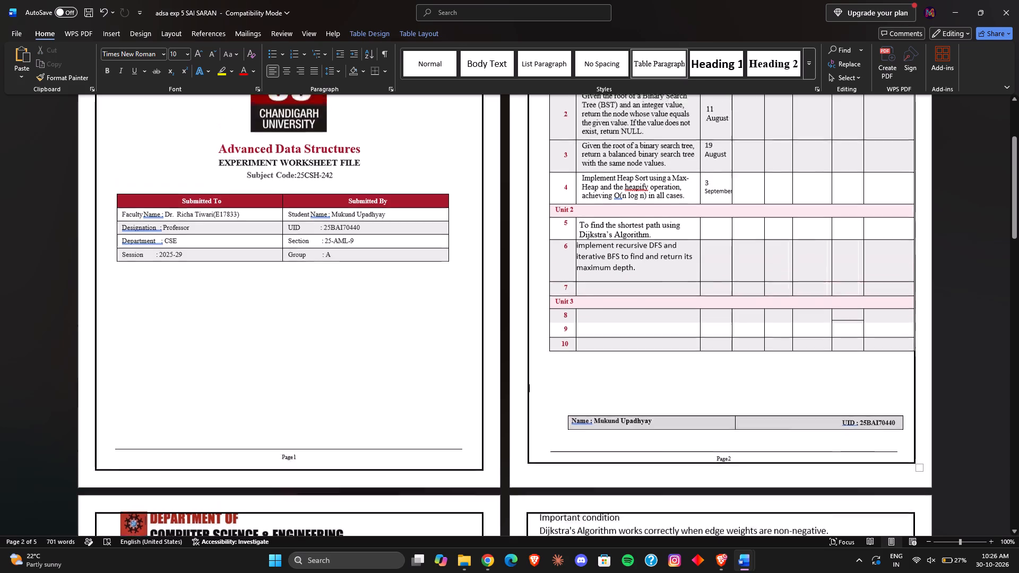
scroll(934, 337, "right", 1)
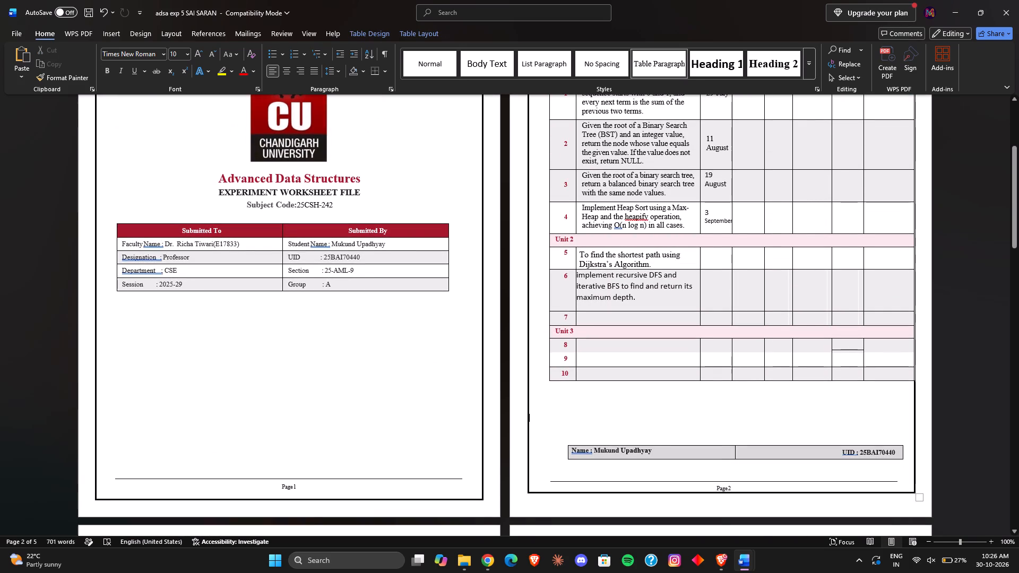
Check the performance date in the ADSA 6_merged document and enter 23 October as experiment 5's date in the index table.
key("alt+Tab")
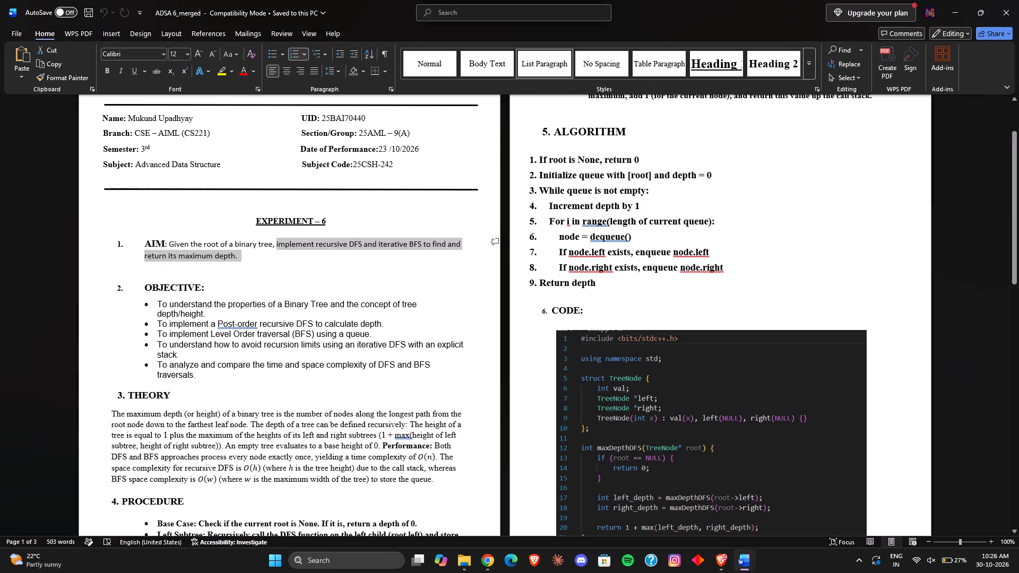
scroll(482, 230, "up", 1)
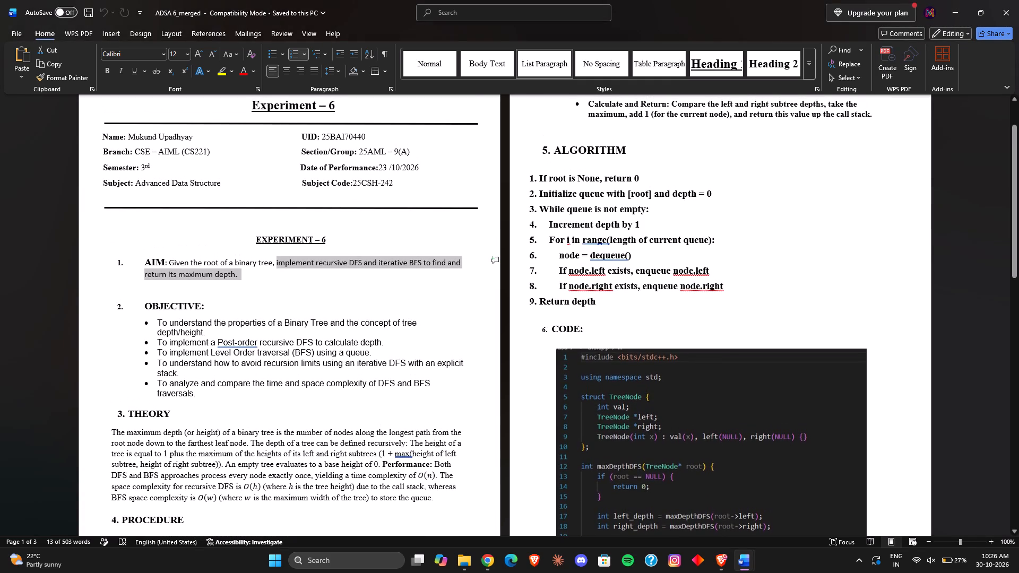
left_click(988, 560)
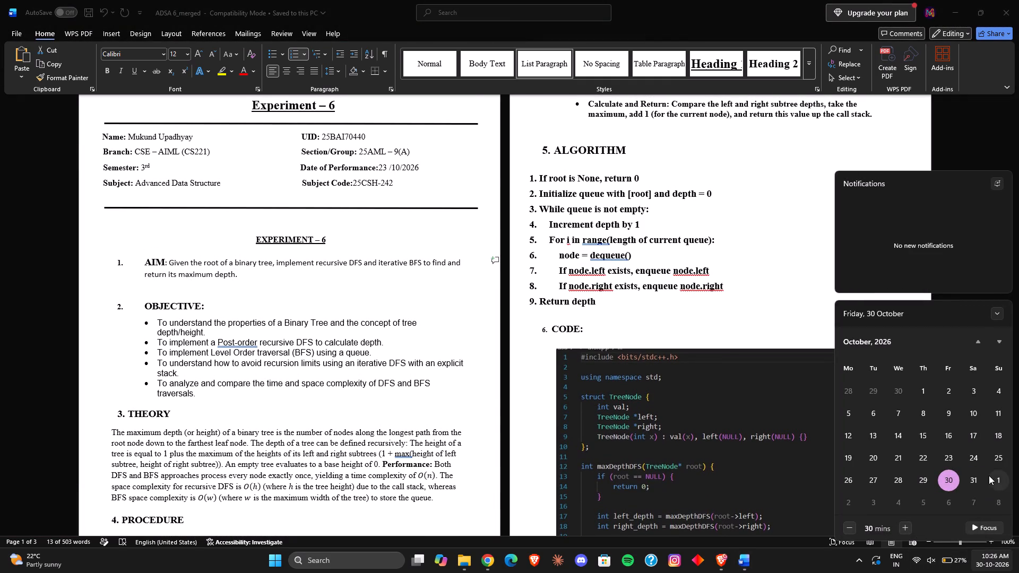
left_click(815, 263)
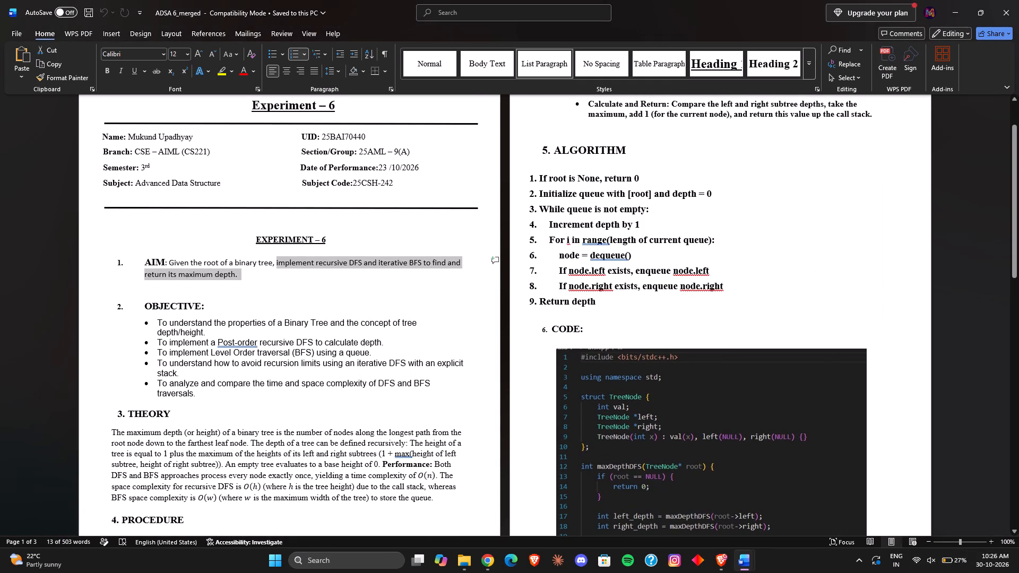
key("alt+Tab")
left_click(715, 263)
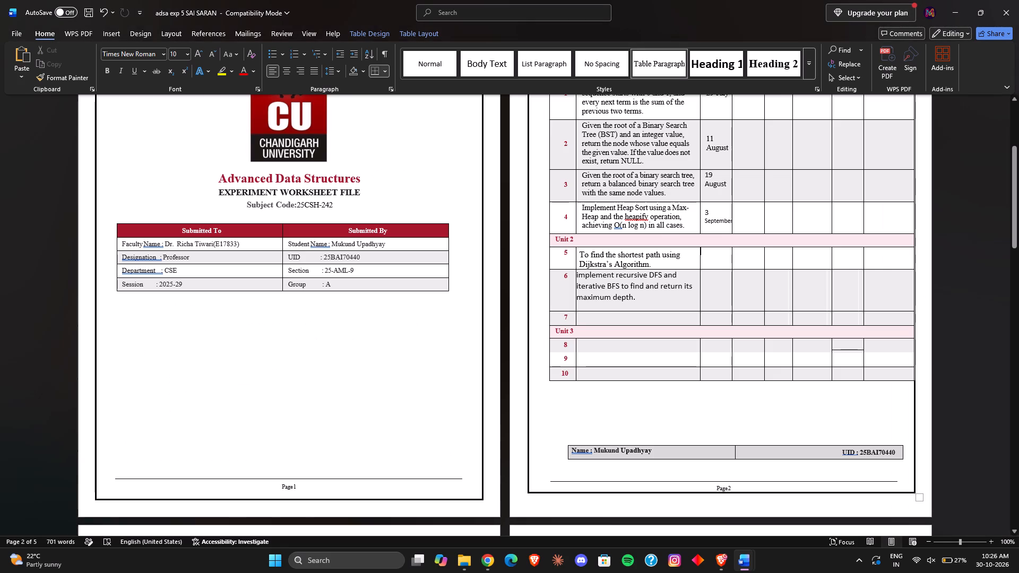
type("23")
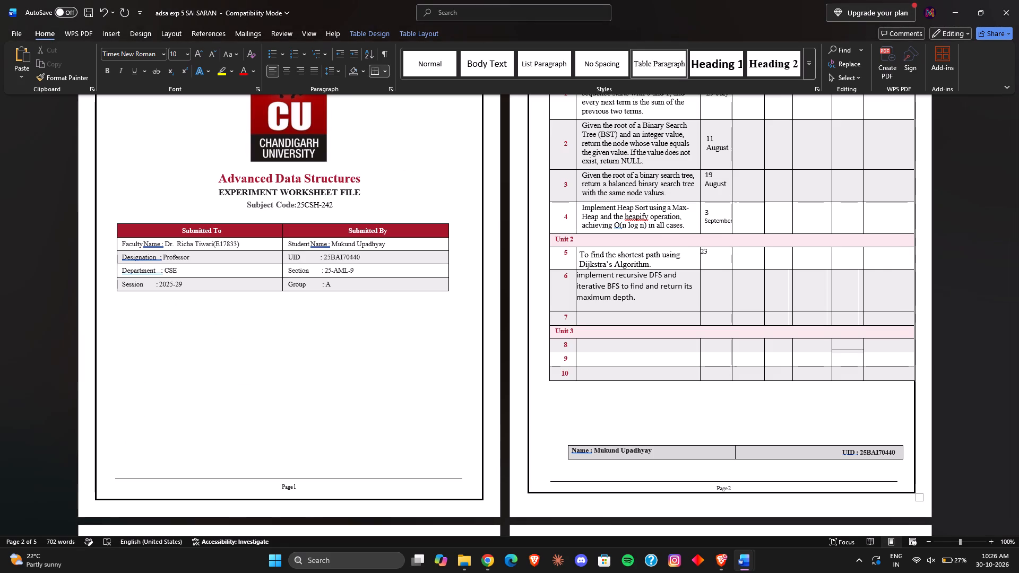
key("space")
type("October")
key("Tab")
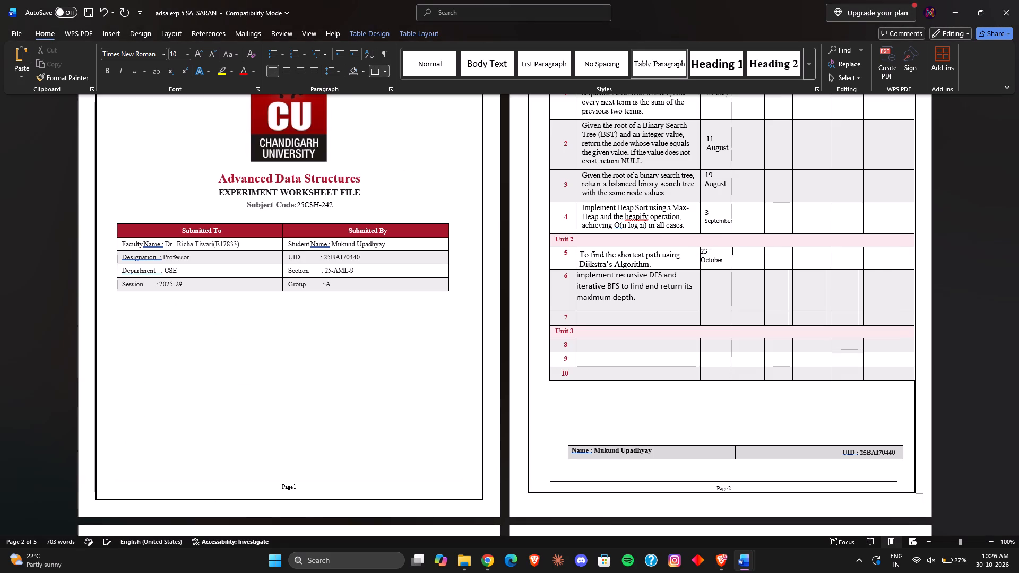
Enter 23 October as experiment 6's date in the index table, with the capitalised month on its own line.
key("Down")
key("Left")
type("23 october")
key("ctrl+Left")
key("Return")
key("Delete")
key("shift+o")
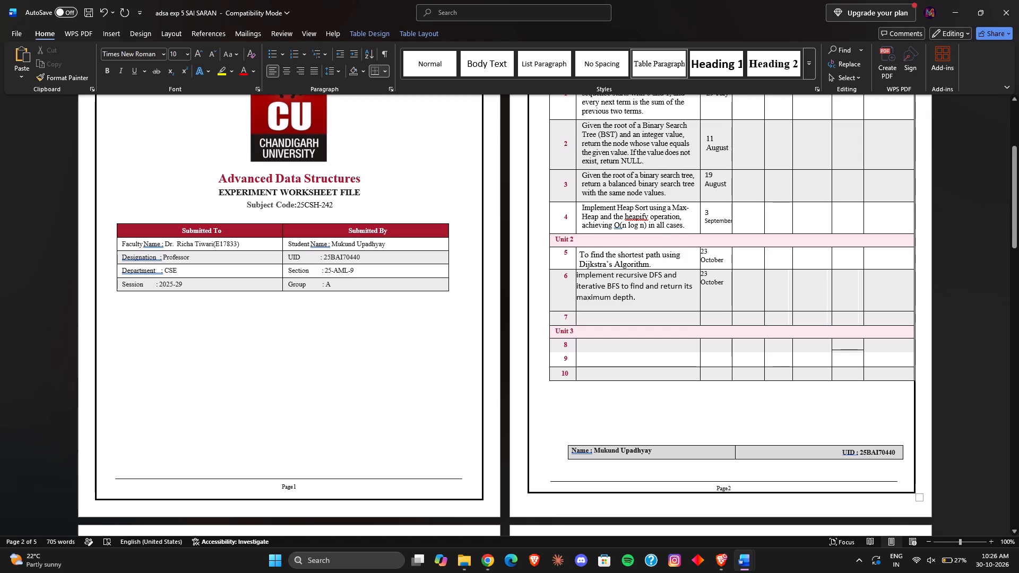
Review the whole Experiment 5 document, from the cover and index pages through to the learning outcomes.
scroll(612, 291, "up", 1)
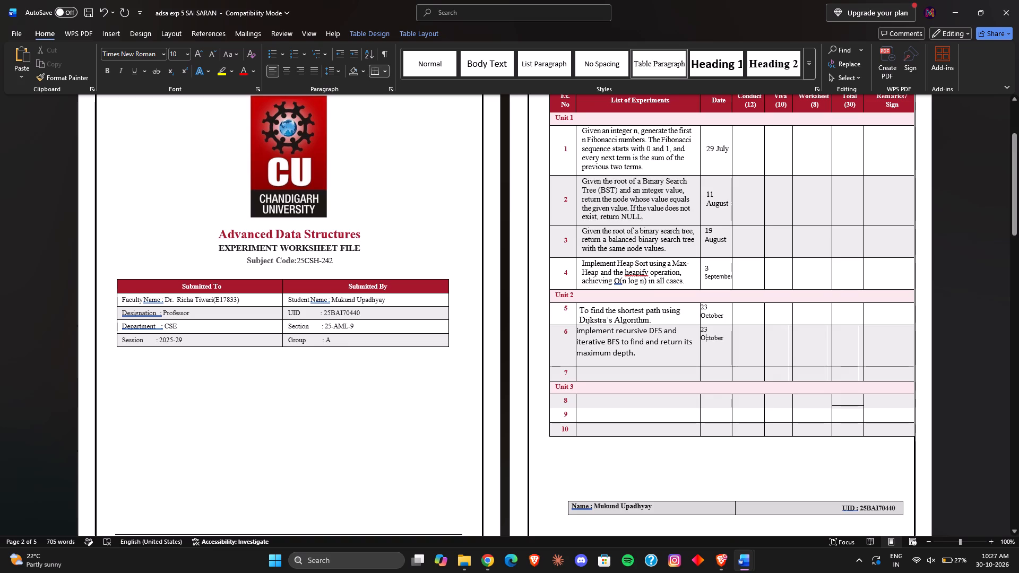
scroll(679, 275, "down", 4)
scroll(679, 275, "right", 1)
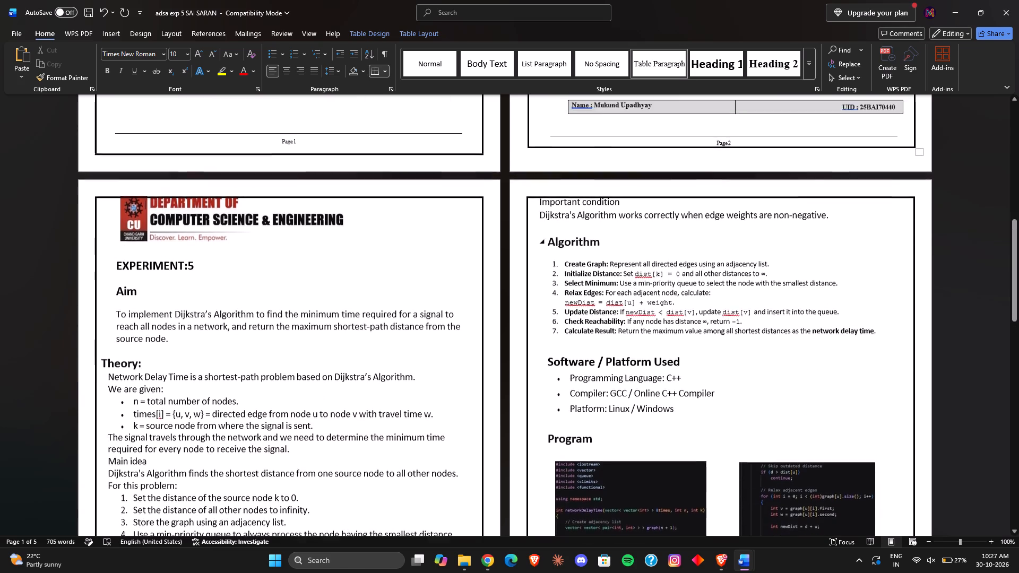
scroll(679, 275, "right", 2)
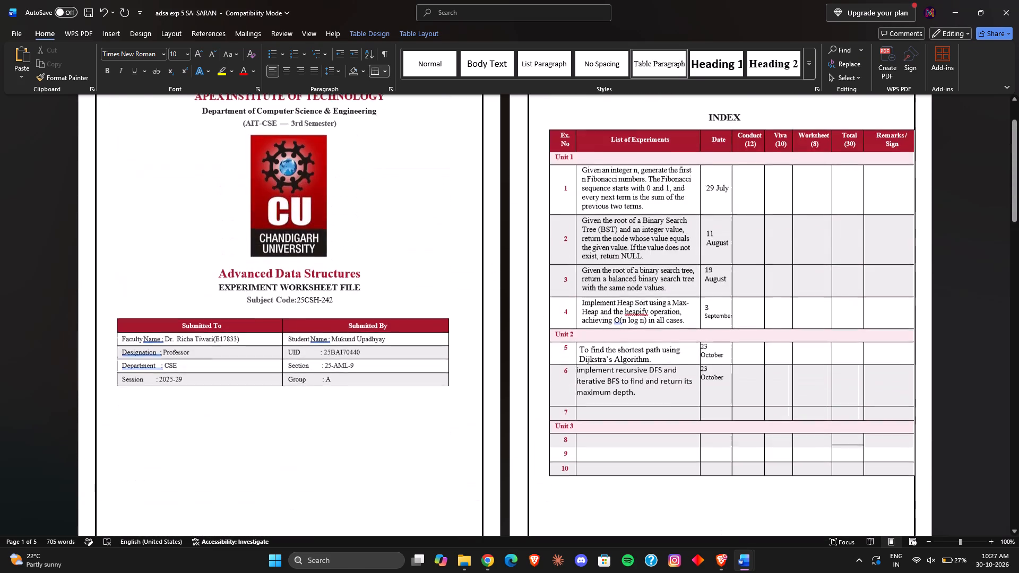
scroll(679, 275, "right", 2)
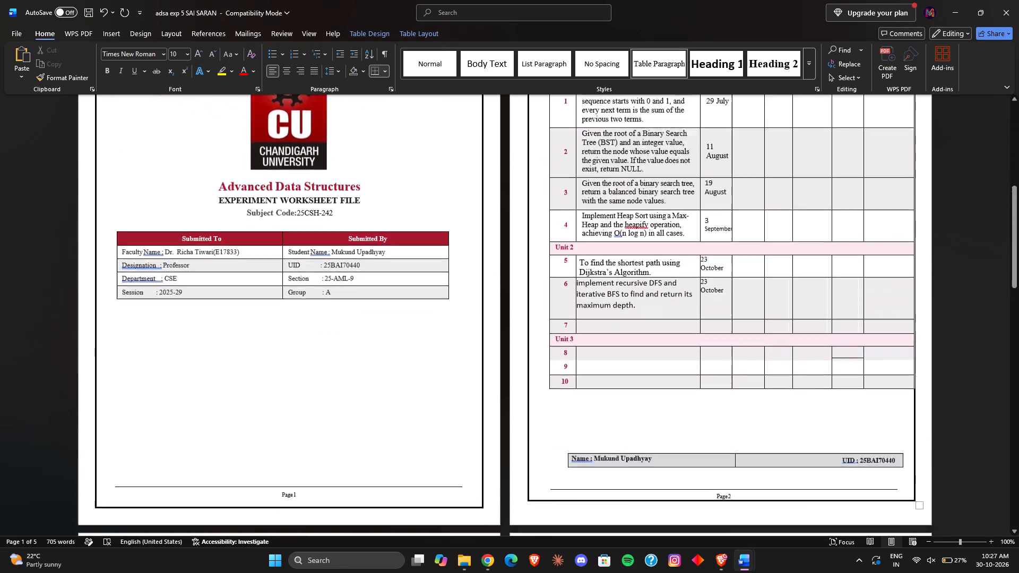
scroll(679, 275, "right", 1)
scroll(679, 275, "down", 10)
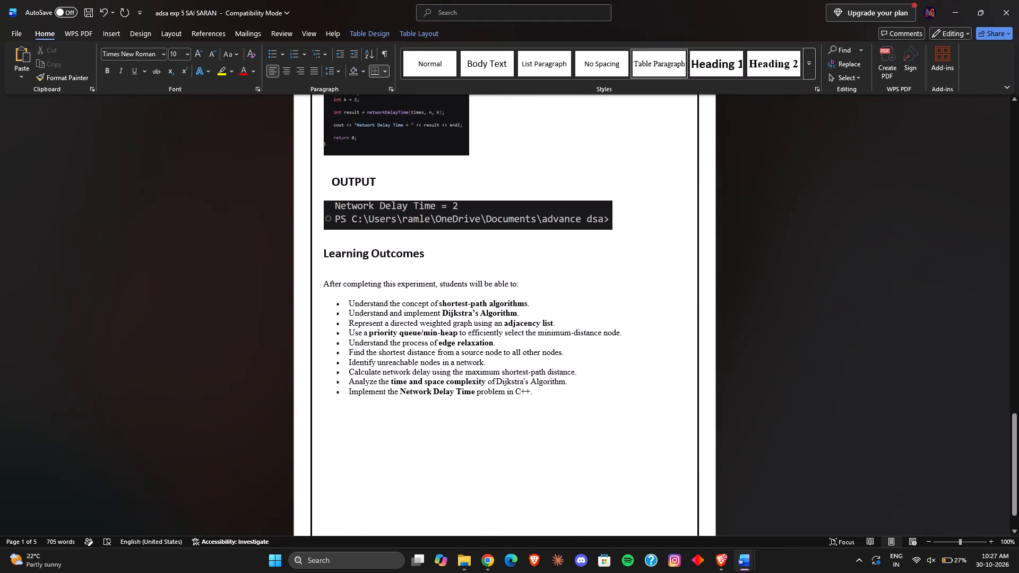
scroll(679, 275, "down", 4)
scroll(679, 275, "up", 12)
scroll(679, 275, "up", 20)
scroll(679, 275, "up", 20)
scroll(679, 275, "up", 20)
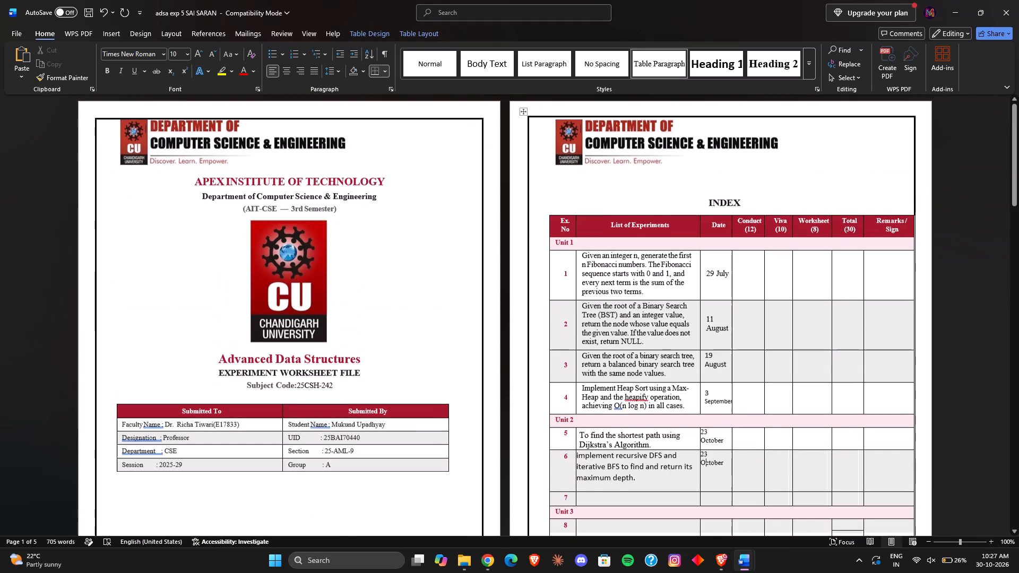
scroll(679, 275, "up", 20)
scroll(679, 275, "up", 20)
scroll(679, 275, "up", 5)
Save the Experiment 5 document and close it.
key("ctrl+s")
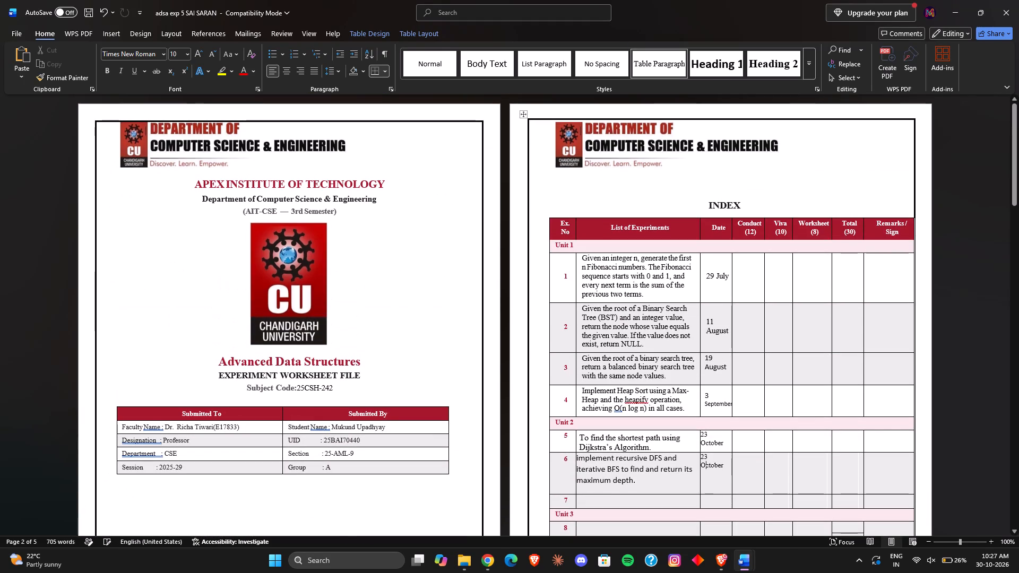
left_click(1018, 0)
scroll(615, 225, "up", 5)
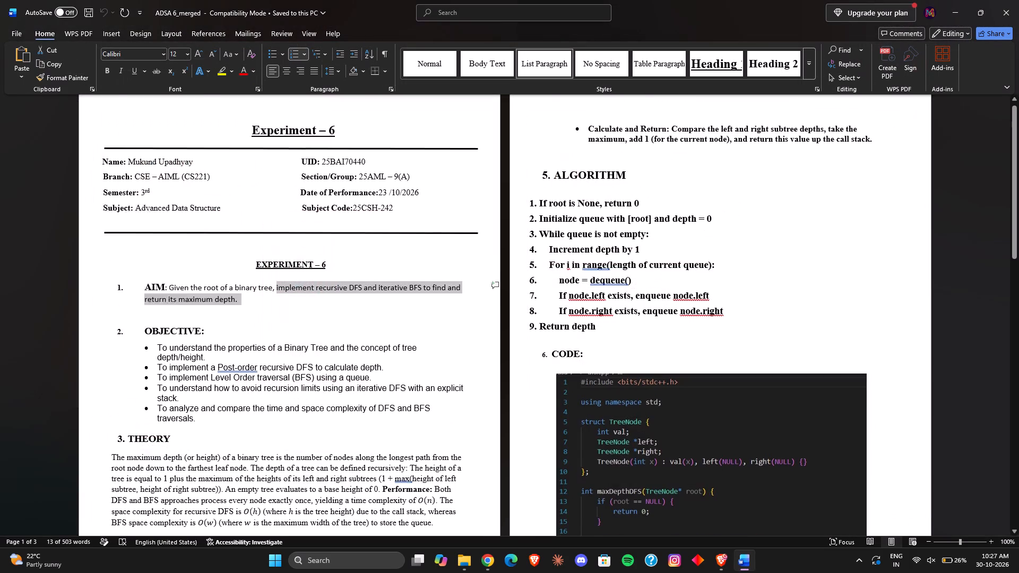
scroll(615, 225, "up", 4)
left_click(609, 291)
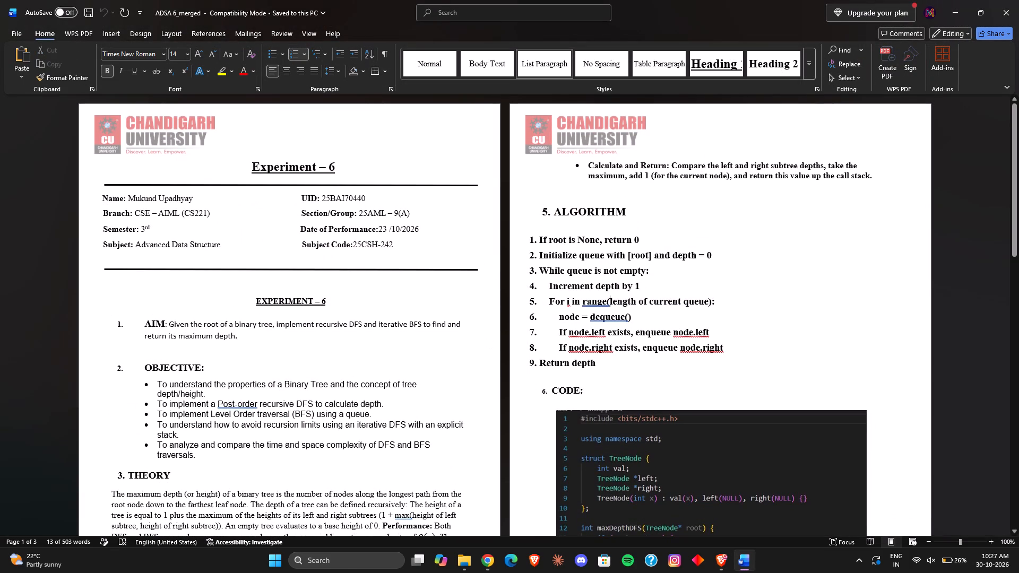
Look over the ADSA 6_merged document through to its learning outcomes, save it and close it.
scroll(609, 291, "down", 7)
scroll(609, 291, "up", 8)
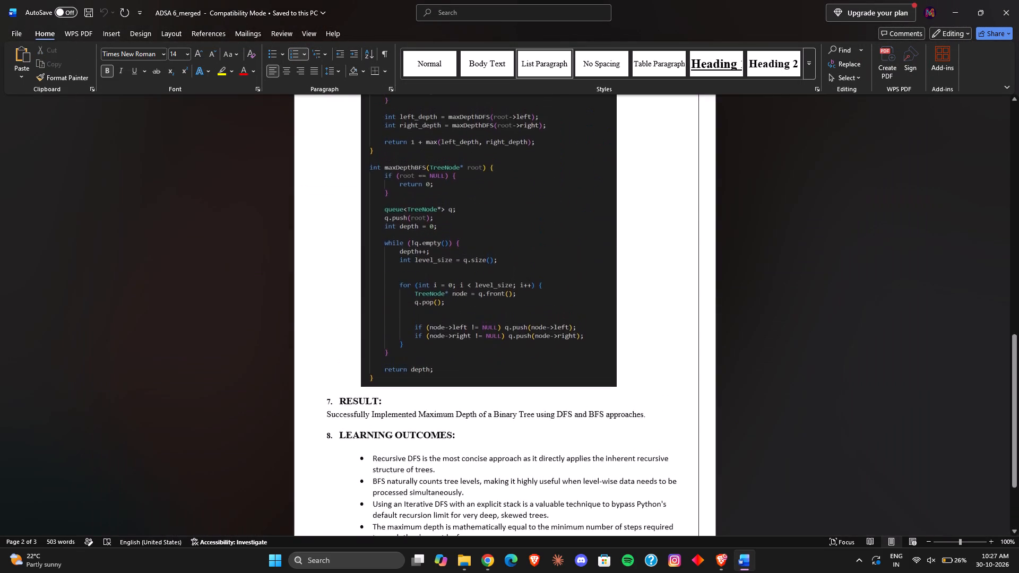
scroll(609, 291, "up", 4)
key("ctrl+s")
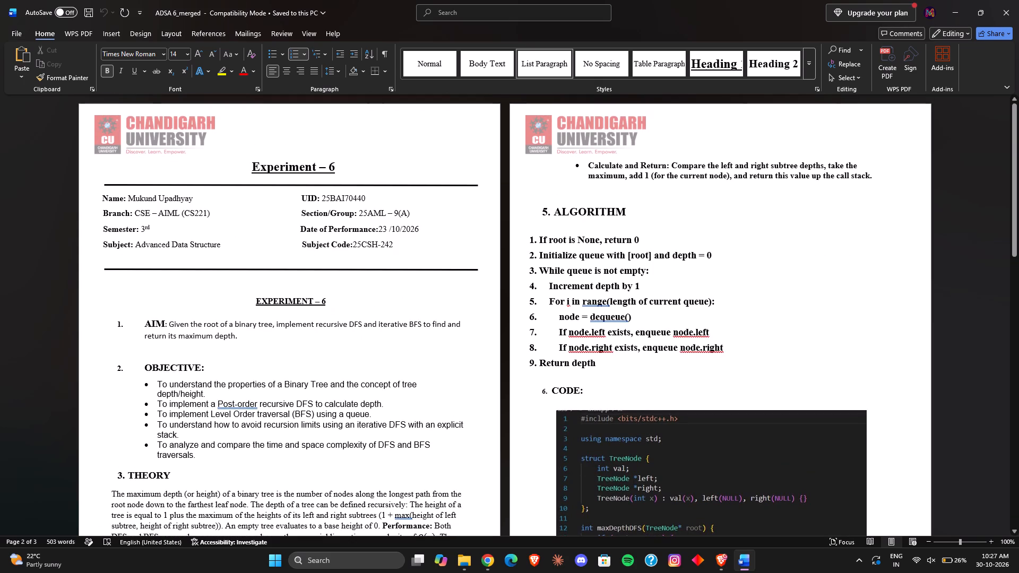
scroll(609, 291, "down", 8)
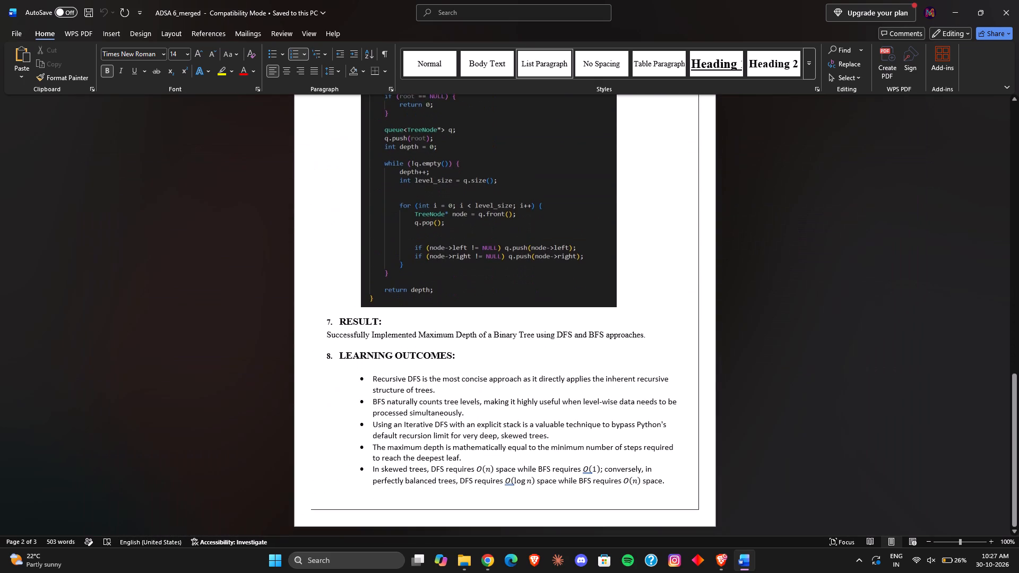
left_click(1018, 0)
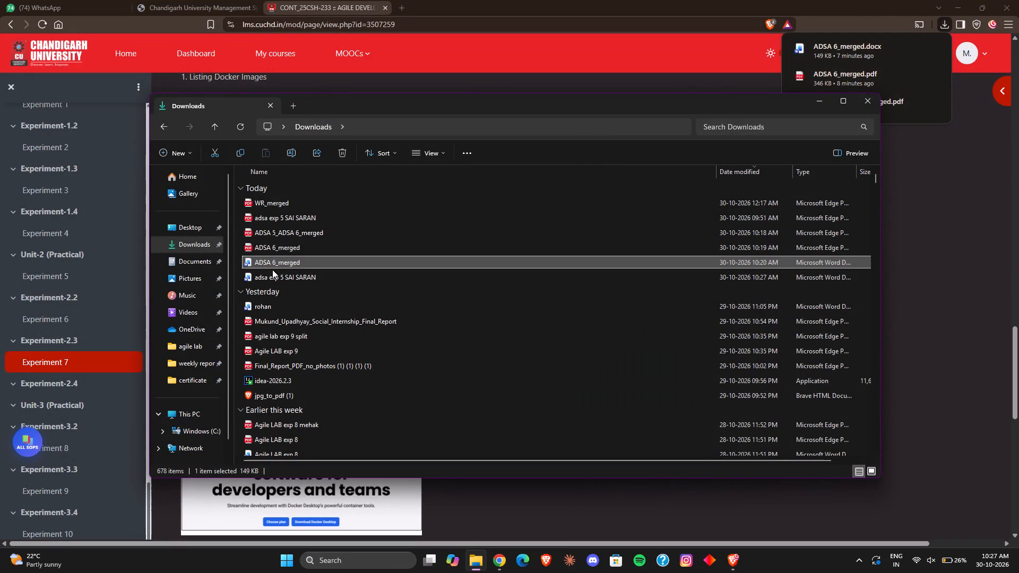
Rename the experiment 5 Word document in Downloads as adsa exp 5, removing the person's name from the file name.
left_click(259, 279)
key("F2")
key("Right")
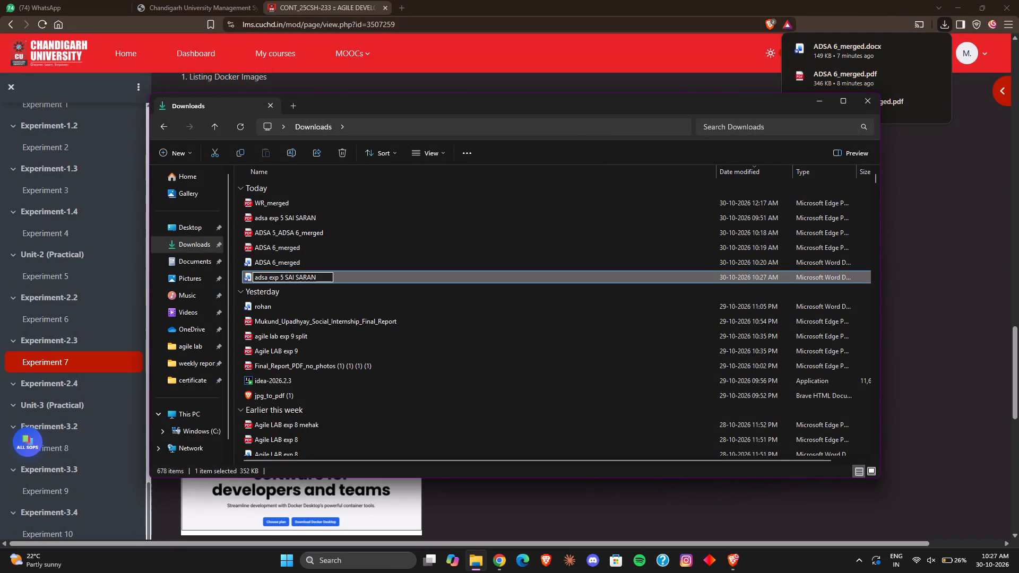
key("ctrl+BackSpace")
key("ctrl+BackSpace")
key("Return")
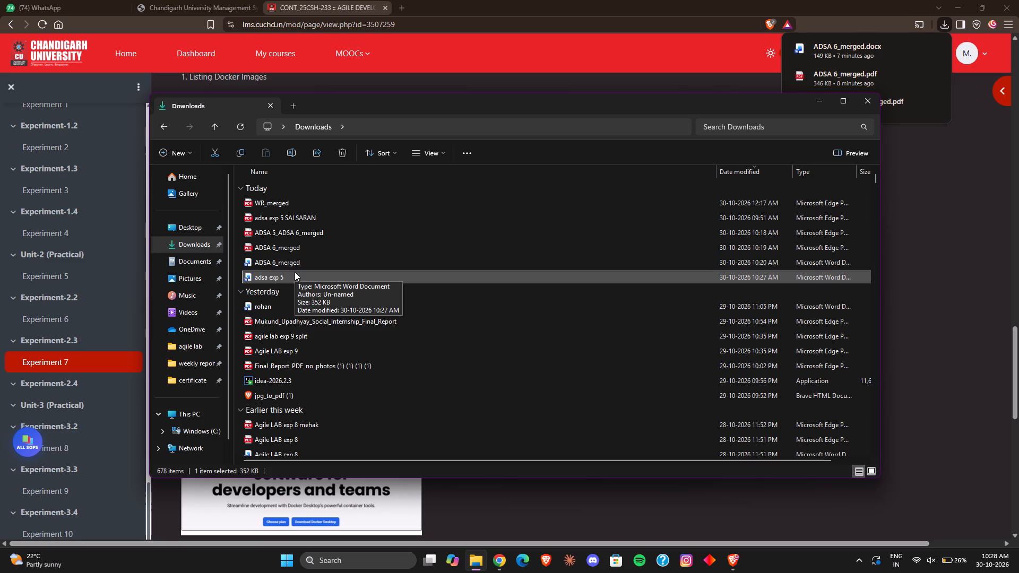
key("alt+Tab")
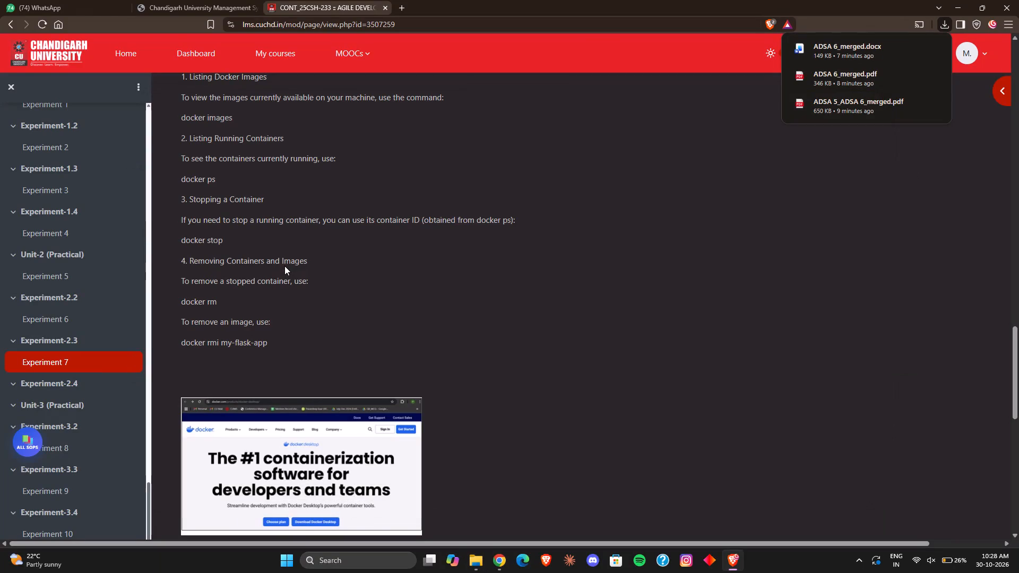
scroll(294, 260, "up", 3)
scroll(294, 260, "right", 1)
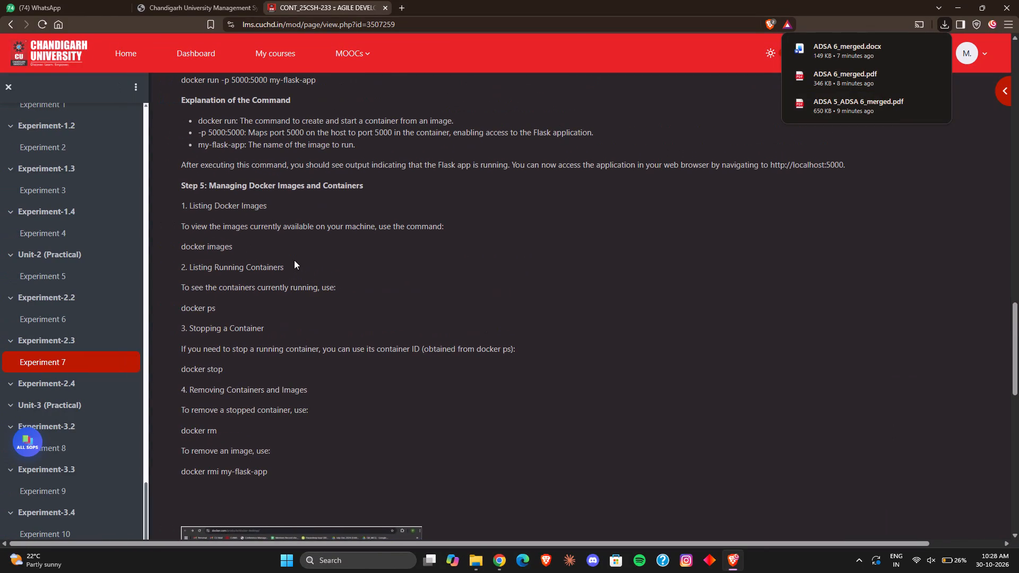
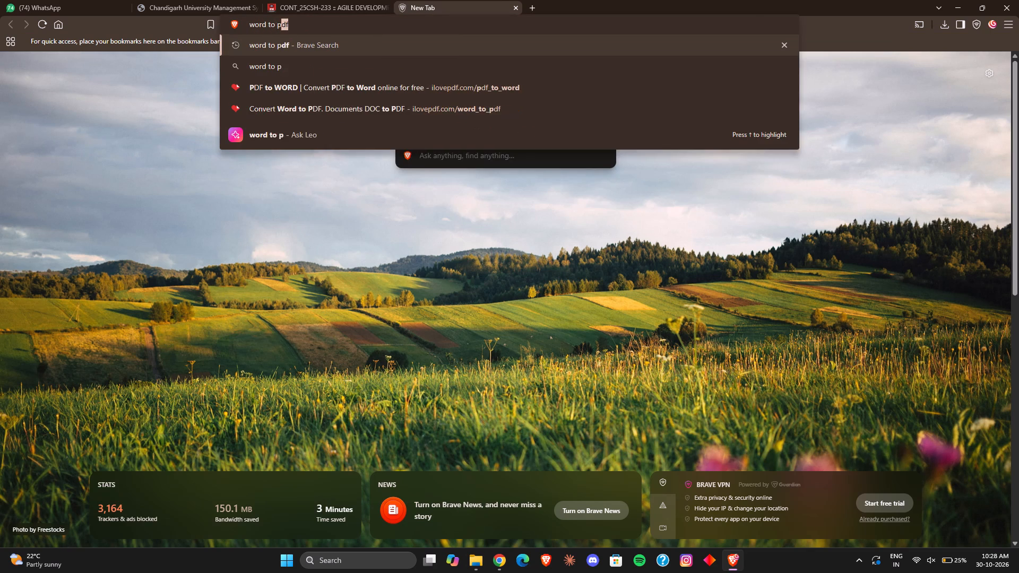
Search the web for word to pdf and open the iLovePDF Word to PDF converter.
type("df")
key("Return")
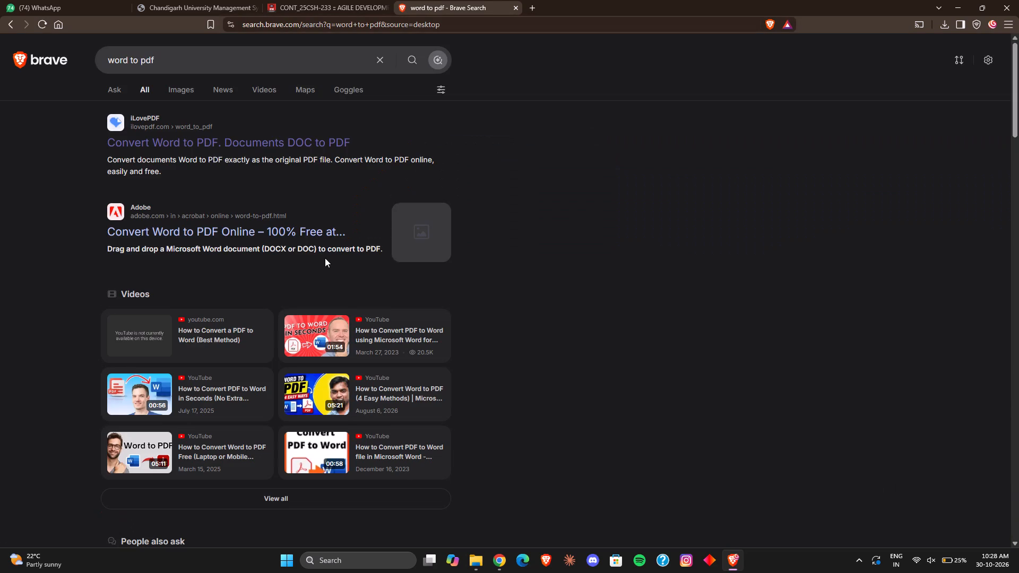
left_click(185, 136)
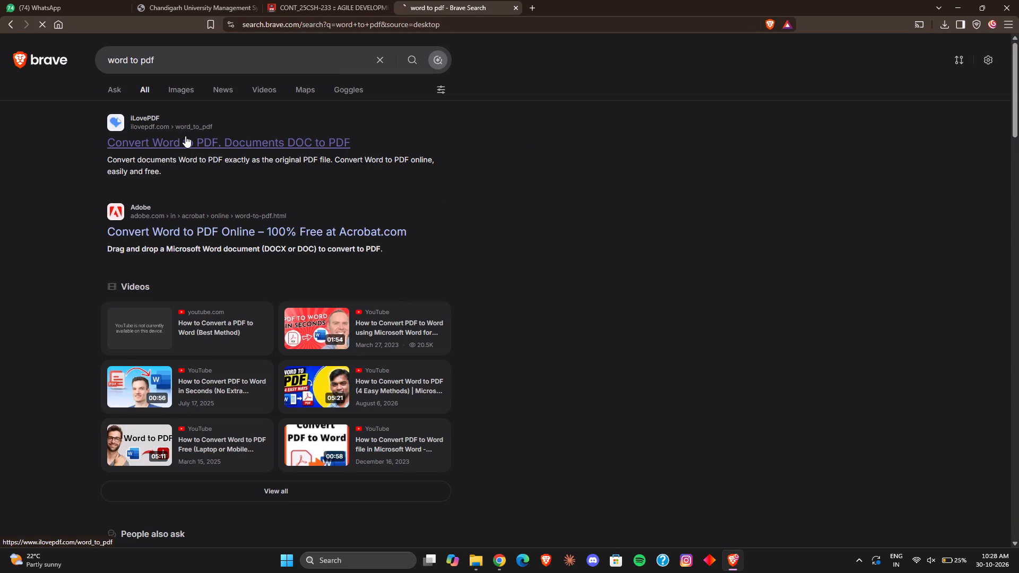
Convert the adsa exp 5 Word document from Downloads to PDF and save the PDF in Downloads under the suggested name.
key("alt+Tab")
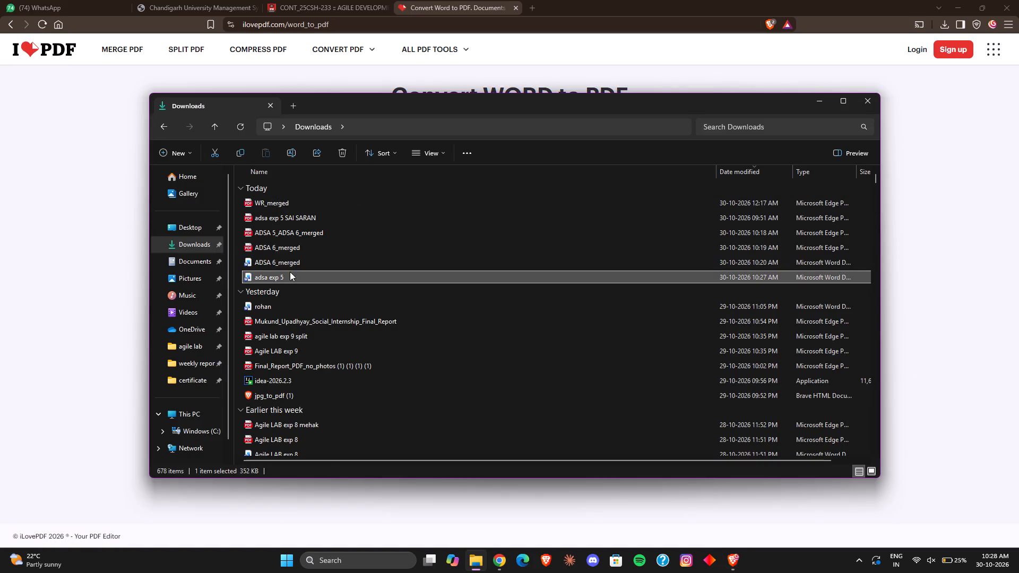
left_click_drag(287, 277, 516, 194)
key("alt+Tab")
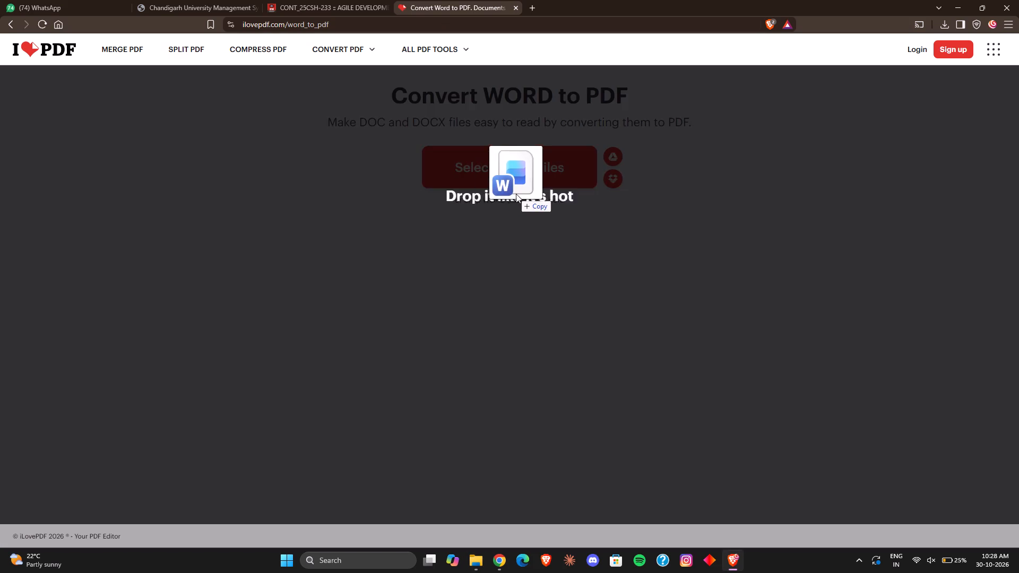
left_click_drag(516, 194, 517, 193)
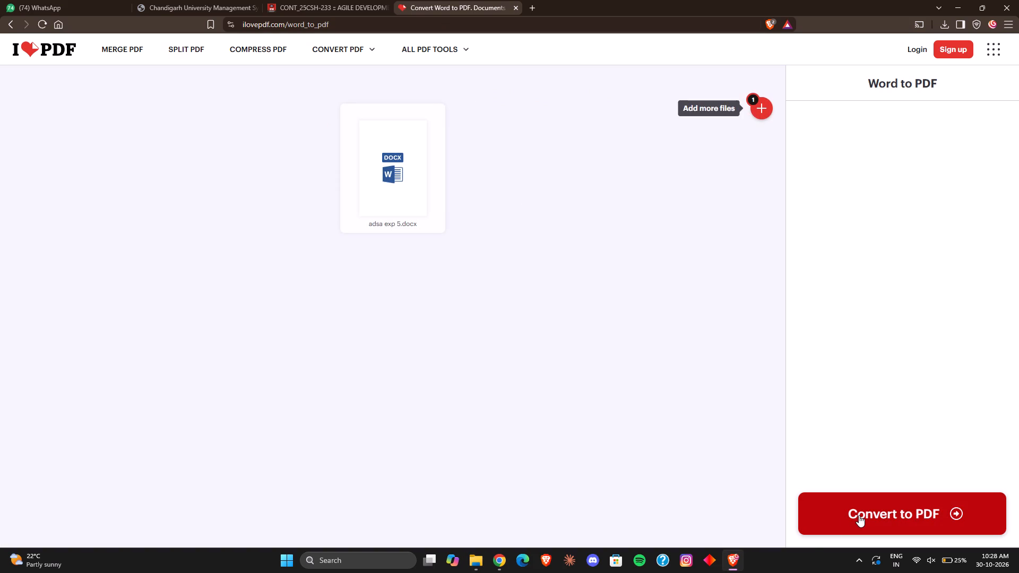
left_click(859, 515)
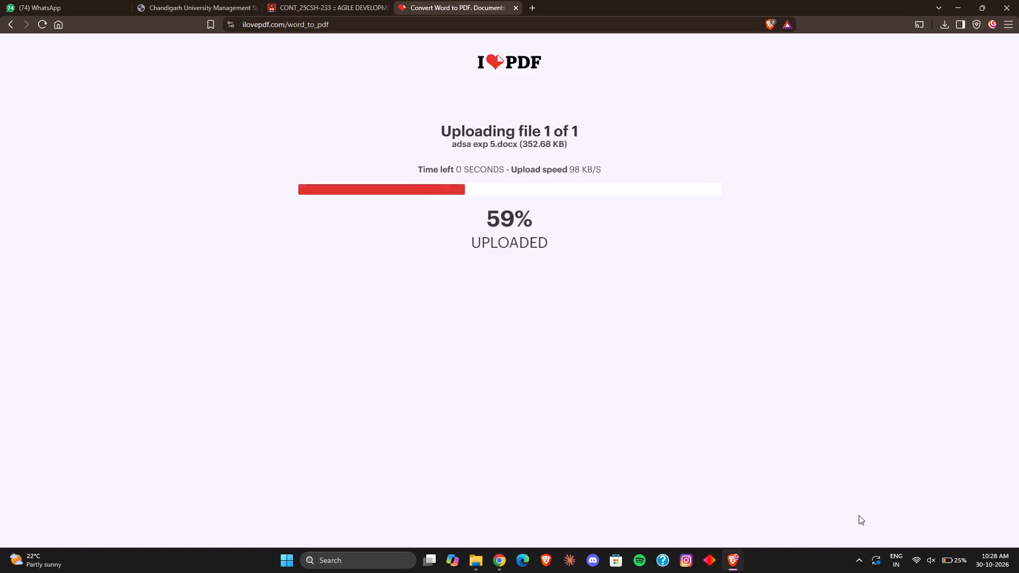
key("alt+Tab")
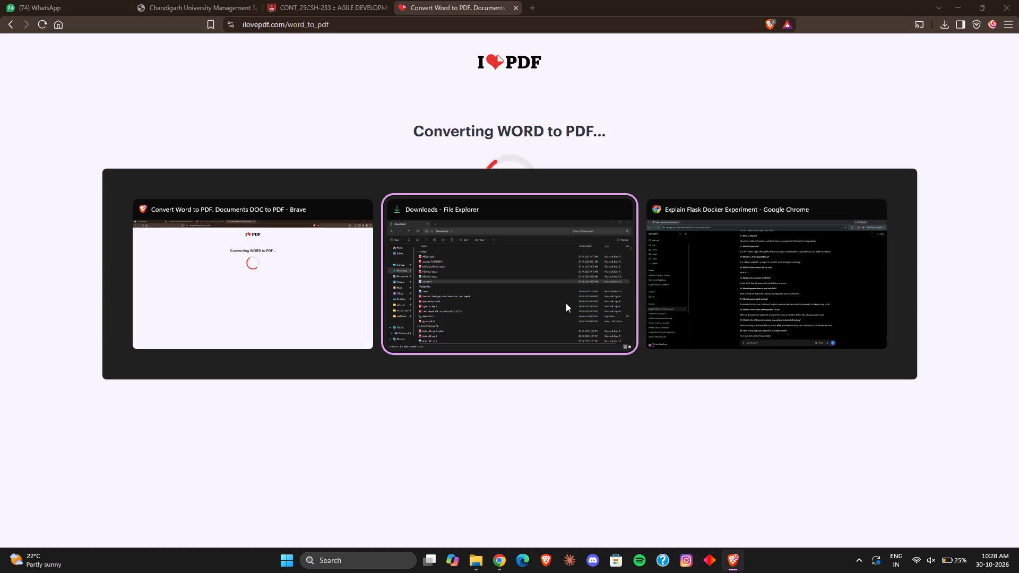
key("alt+Tab")
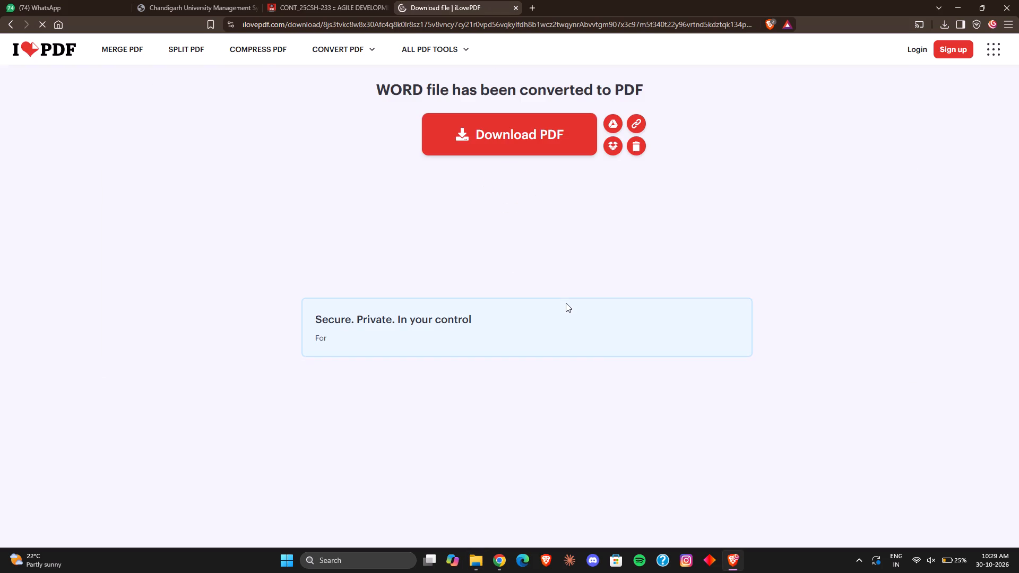
left_click(528, 143)
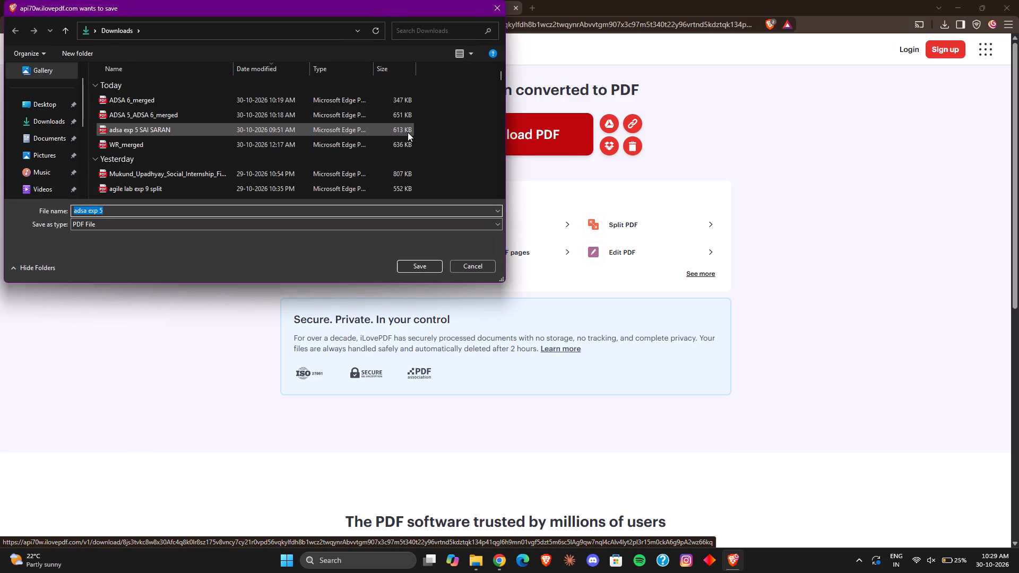
key("Return")
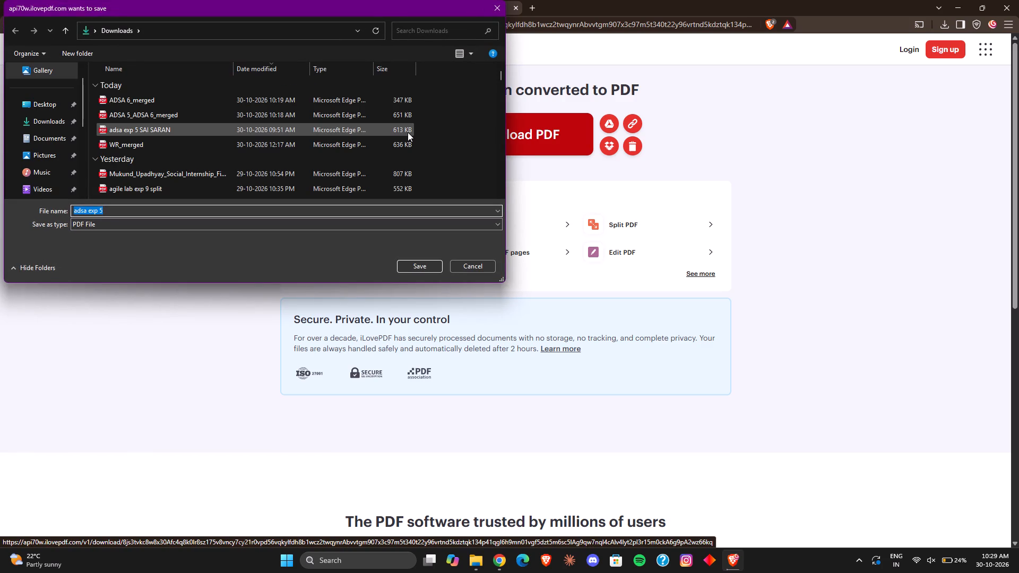
left_click(405, 136)
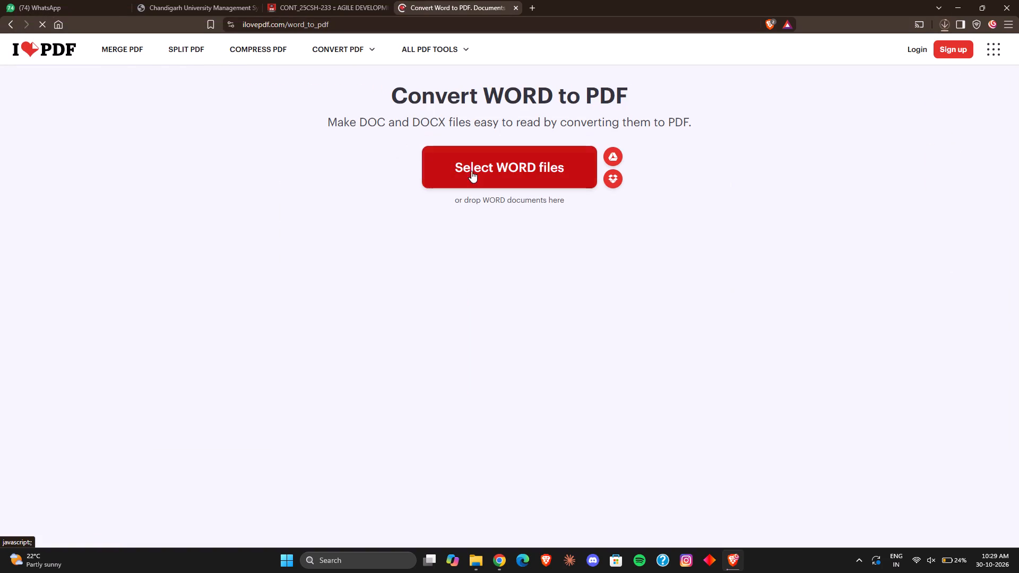
key("alt+Tab")
left_click(310, 267)
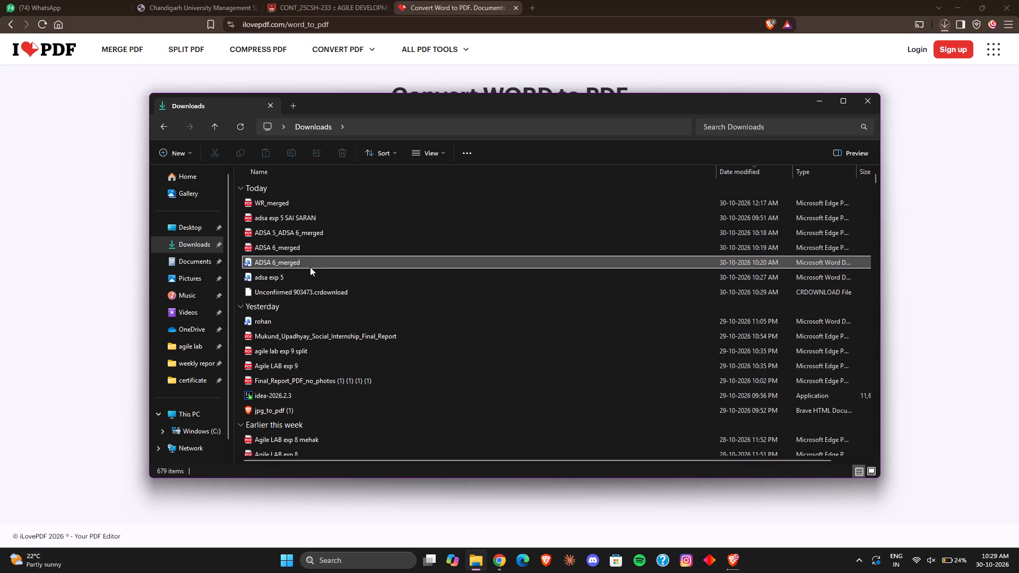
left_click_drag(320, 265, 472, 228)
key("alt+Tab")
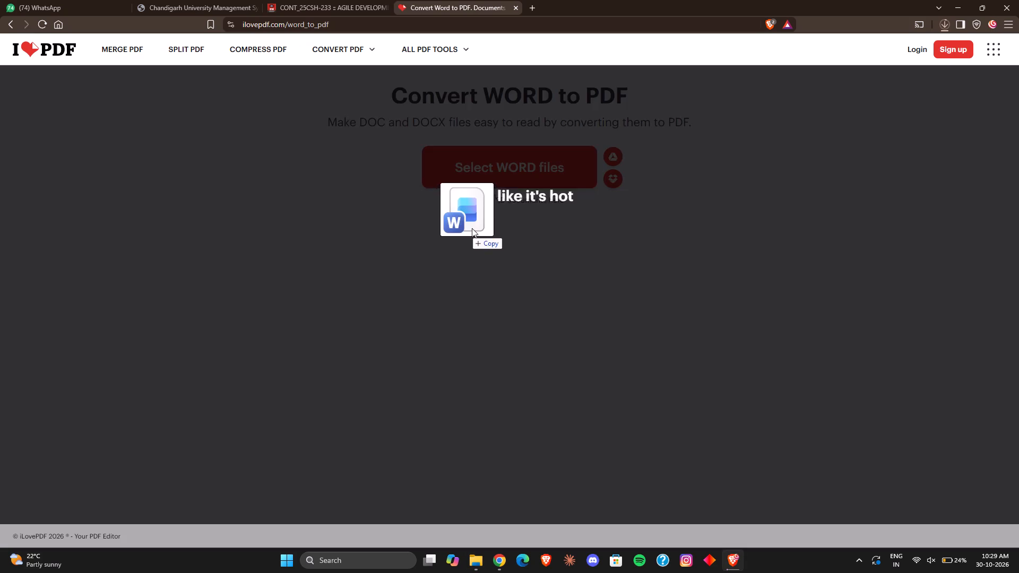
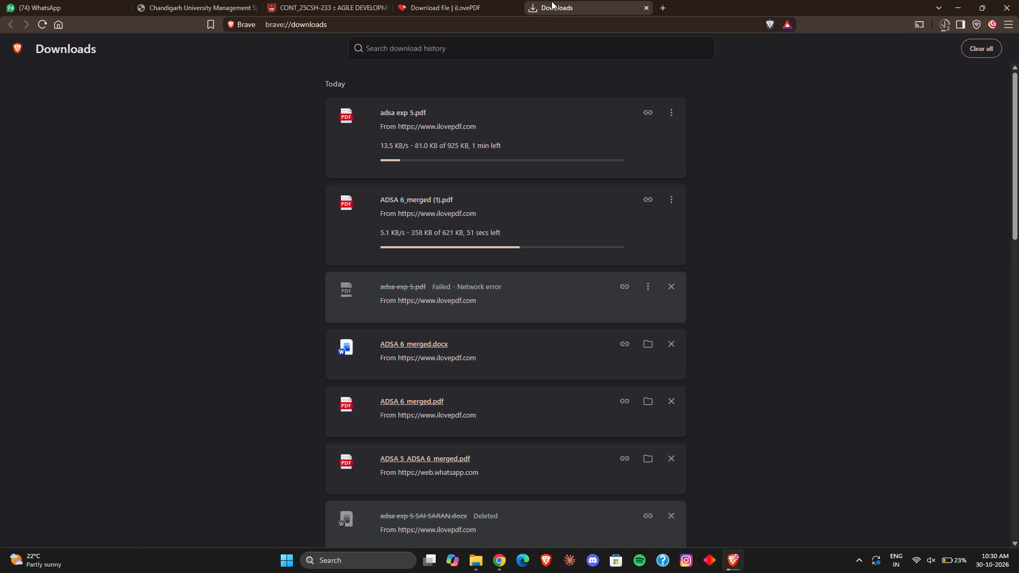
left_click(759, 261)
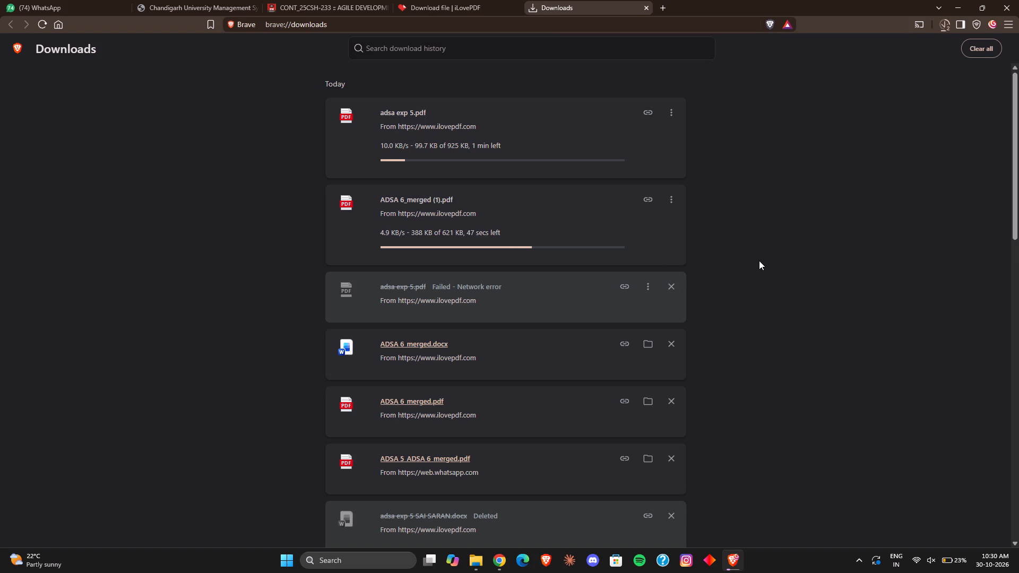
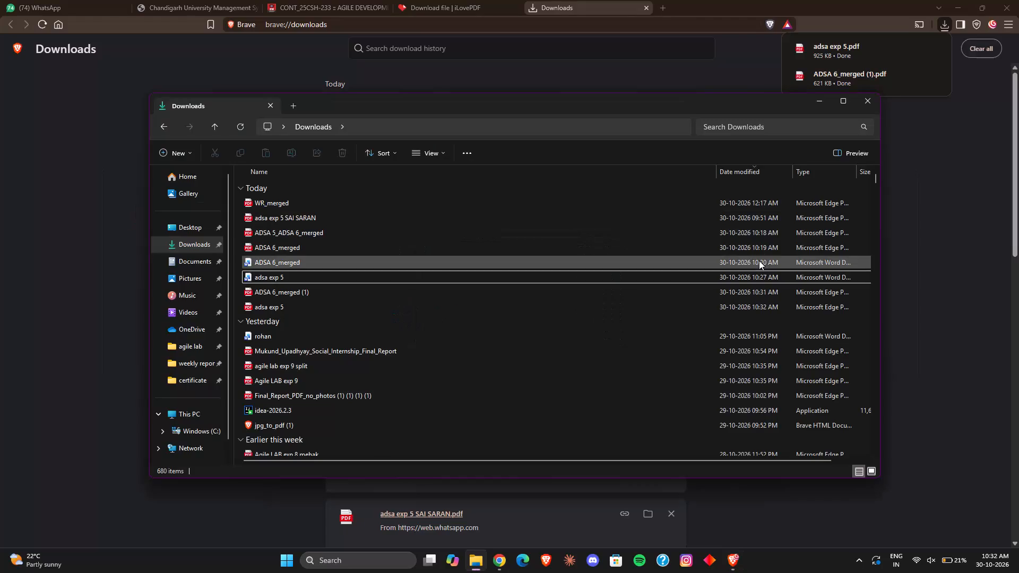
Move the PDFs adsa exp 5 and ADSA 6_merged (1) from Downloads into the ADSA folder inside Sem 3 on the Desktop.
left_click(270, 304)
key("shift+Up")
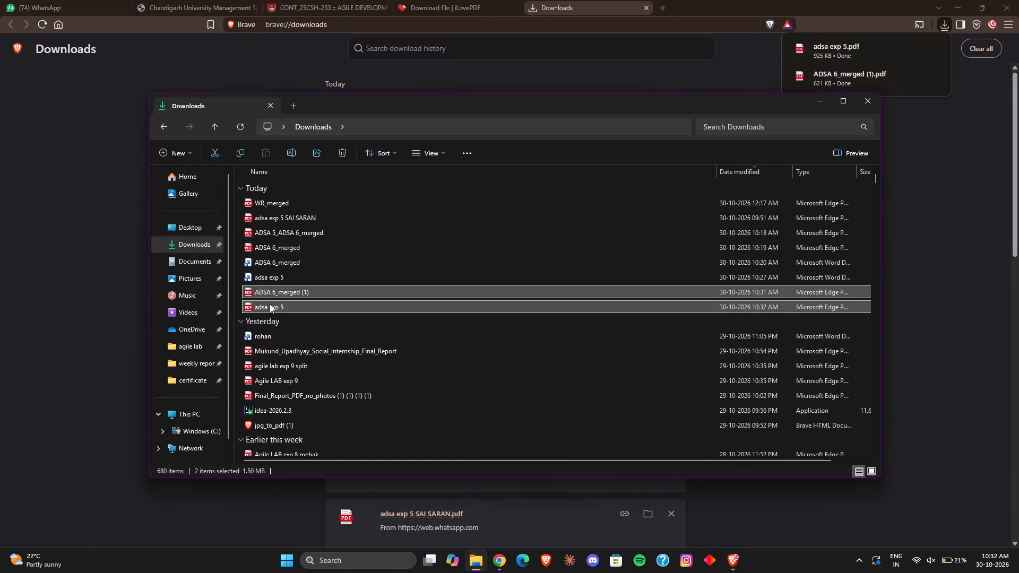
key("ctrl+x")
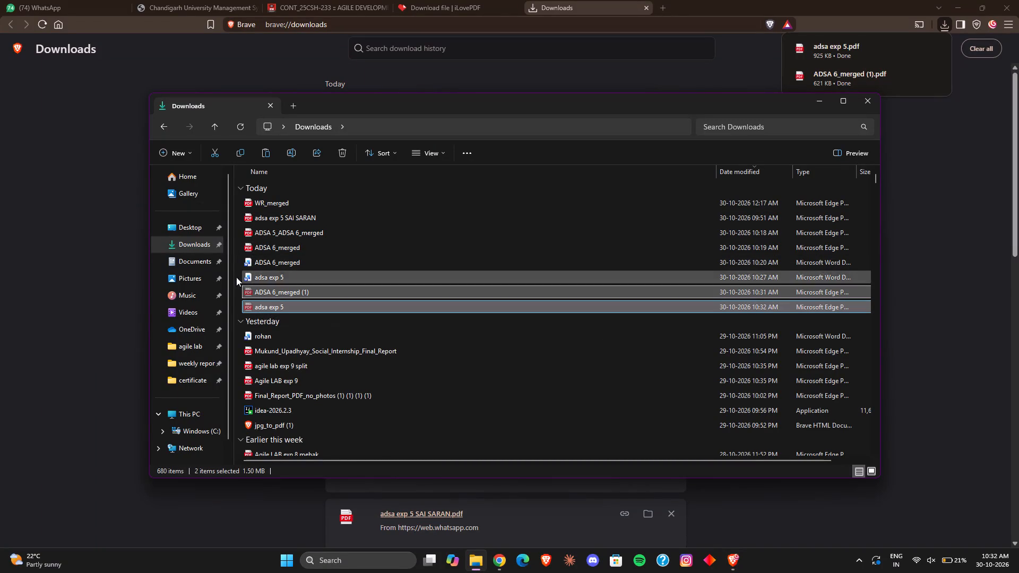
left_click(197, 232)
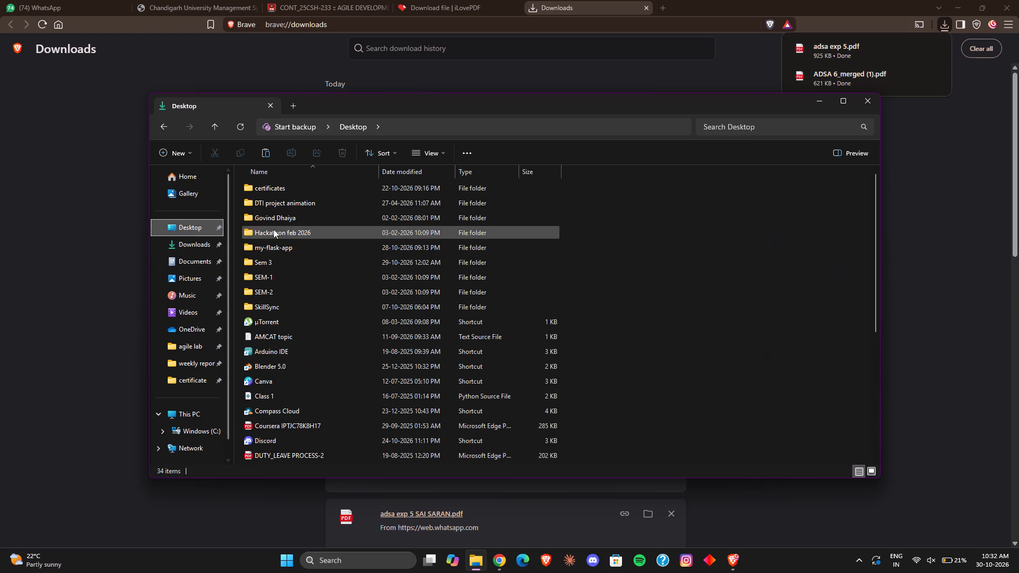
double_click(271, 265)
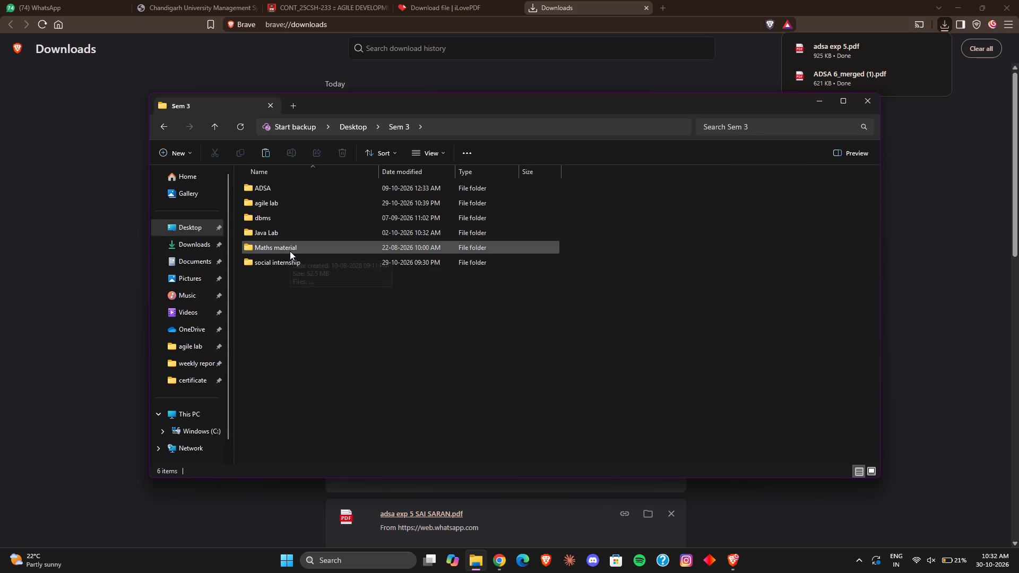
double_click(274, 190)
left_click(488, 343)
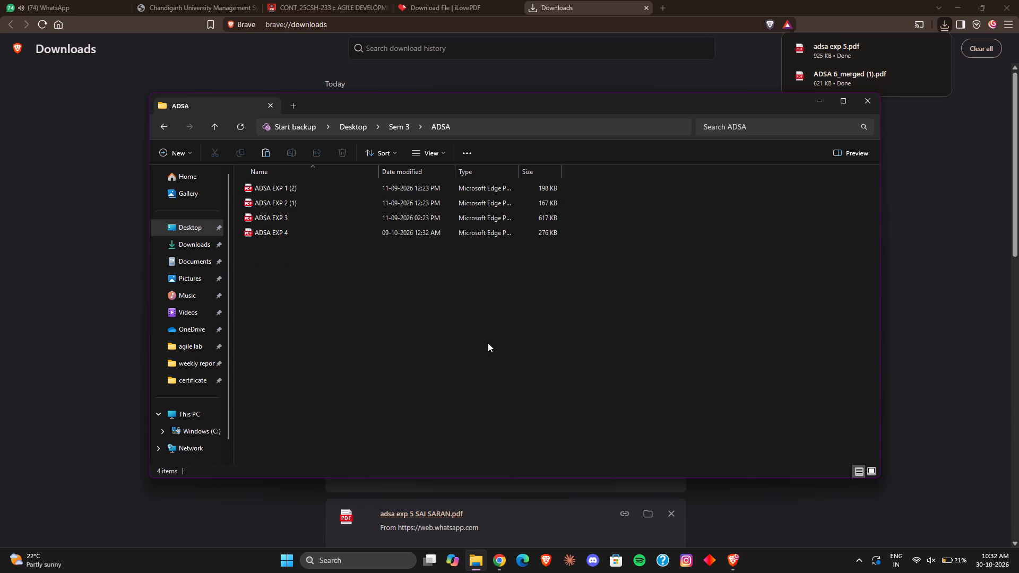
key("ctrl+v")
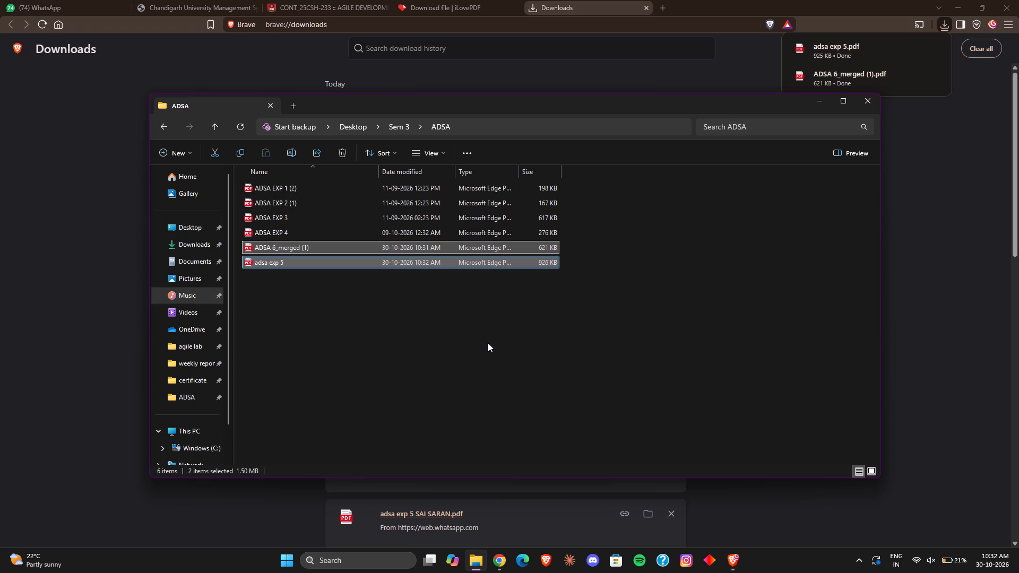
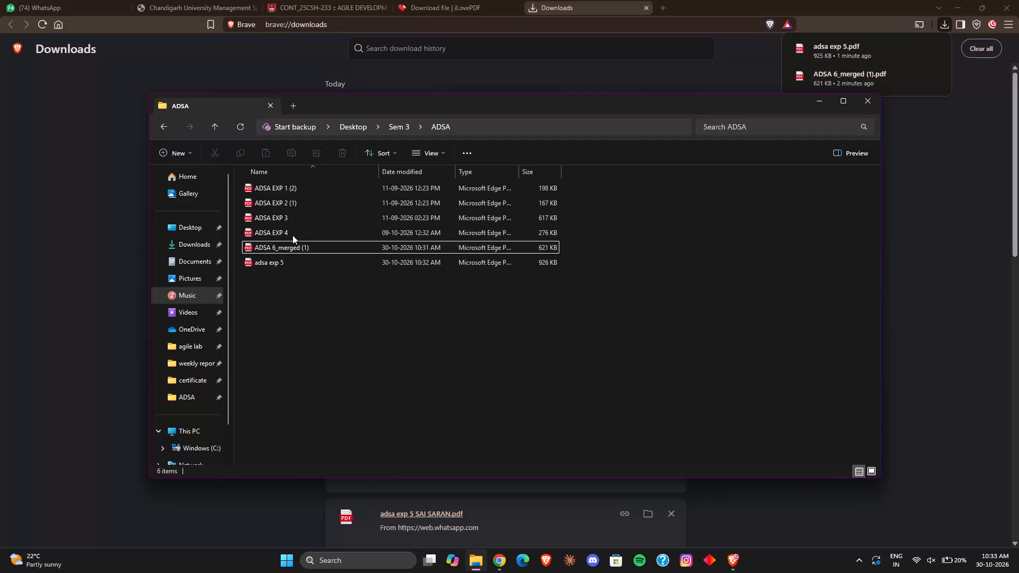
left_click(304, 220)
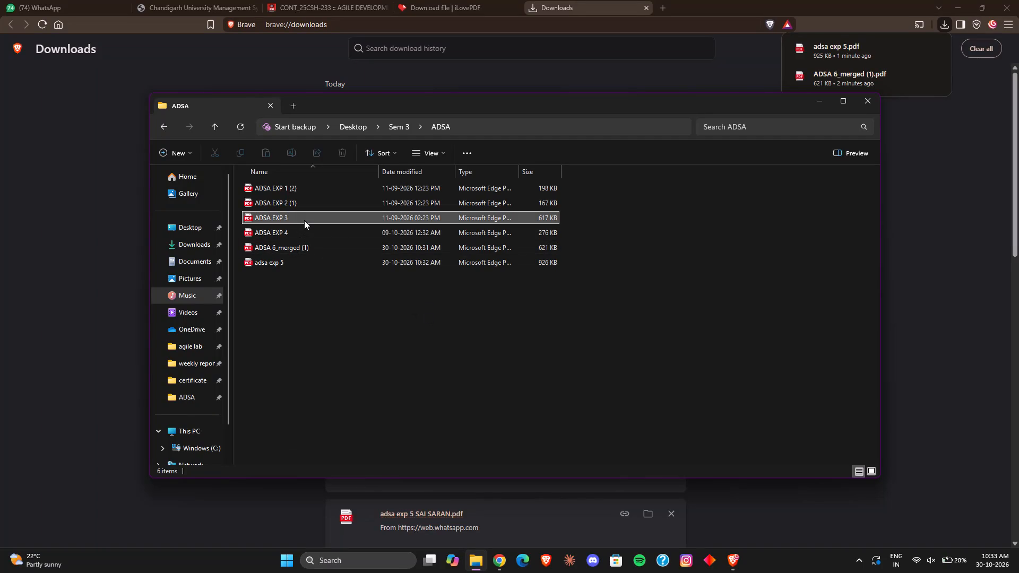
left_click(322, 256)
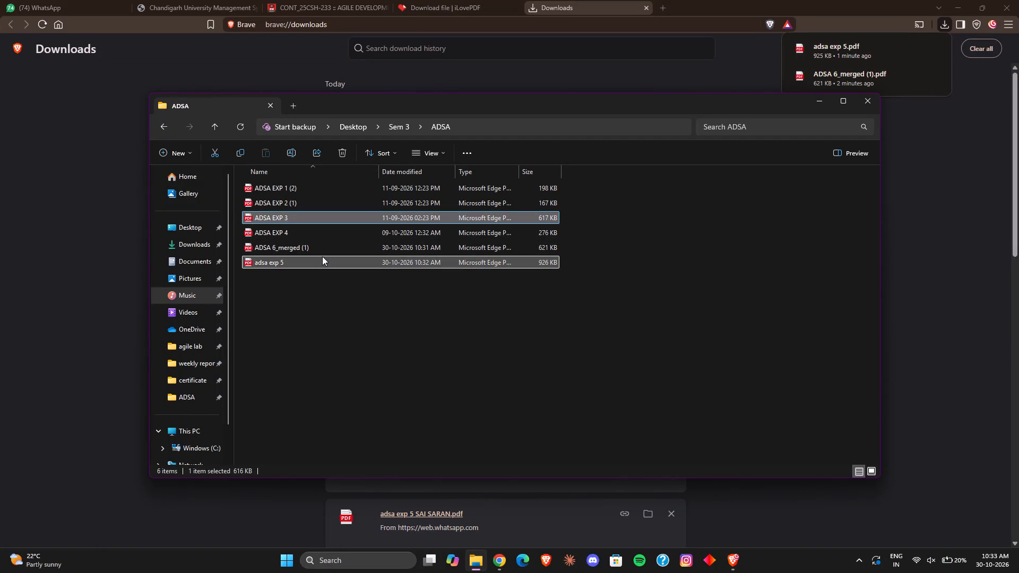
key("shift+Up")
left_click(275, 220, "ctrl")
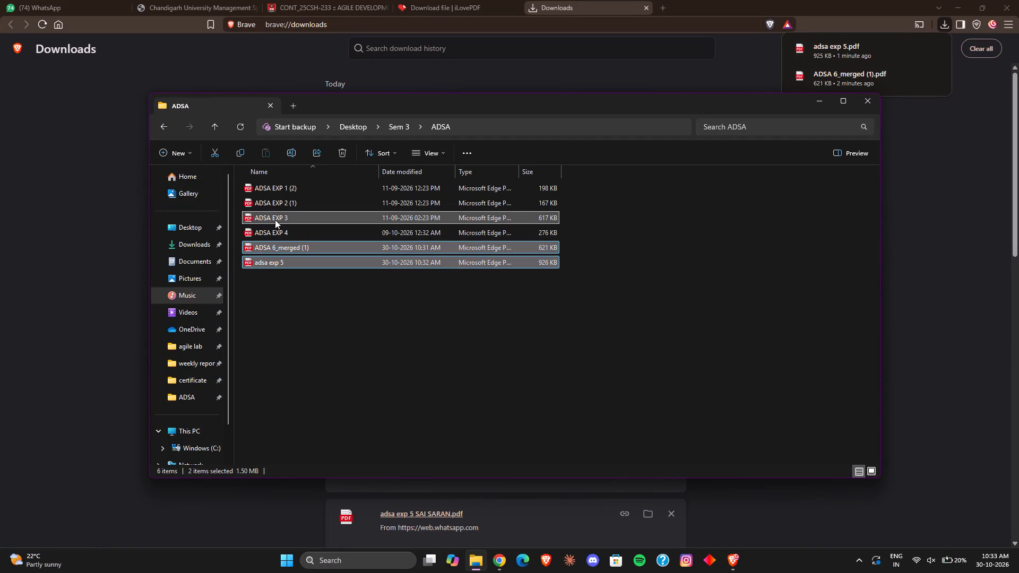